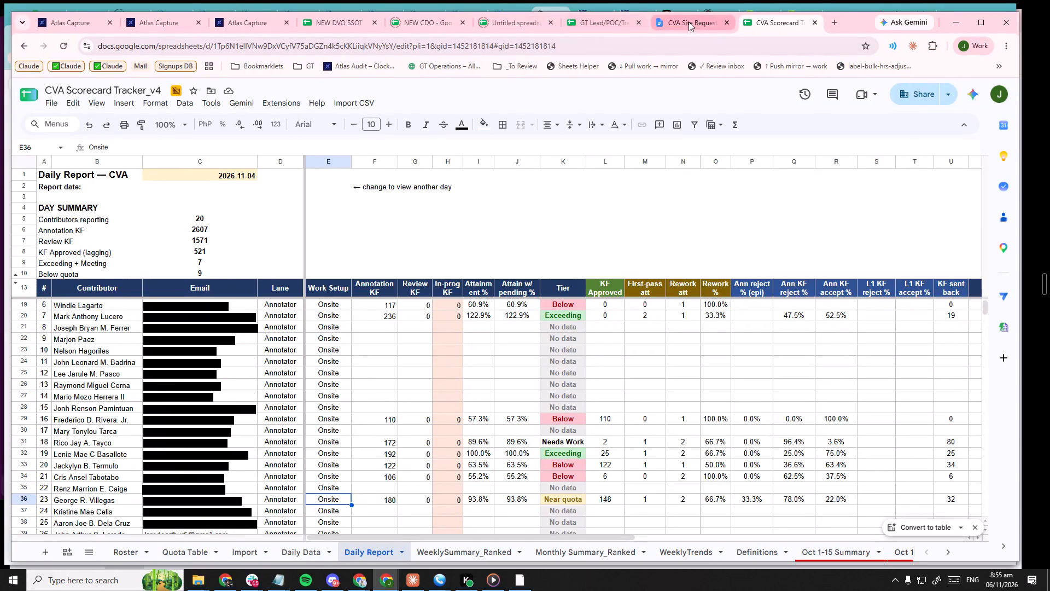
# Open the Atlas Capture GT Support Form AppSheet editor in a new browser tab.
pyautogui.click(838, 25)
pyautogui.write('gyt')
pyautogui.press('BackSpace')
pyautogui.press('BackSpace')
pyautogui.write('t su')
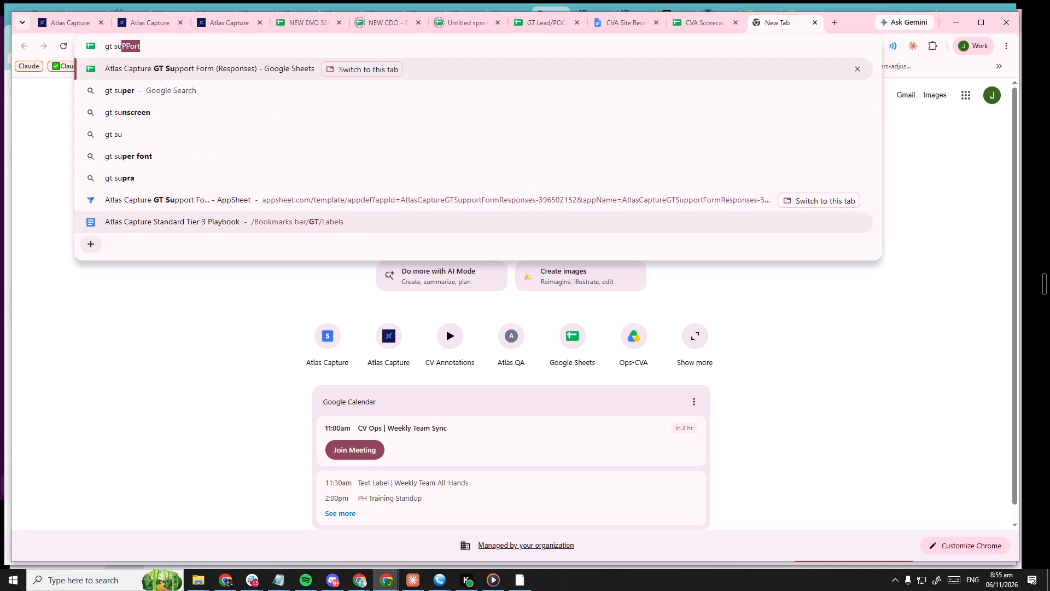
pyautogui.click(189, 206)
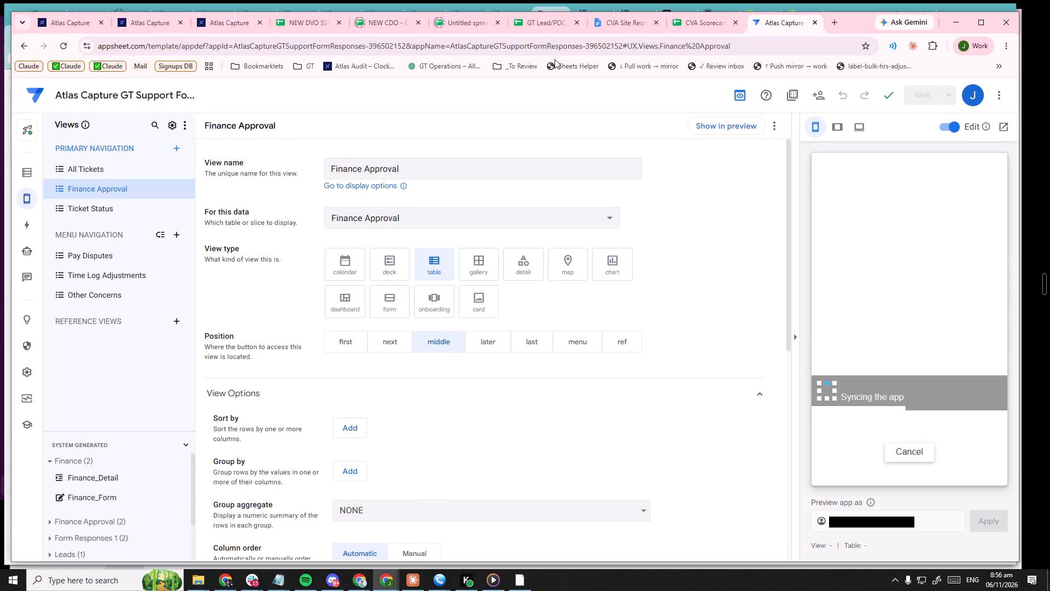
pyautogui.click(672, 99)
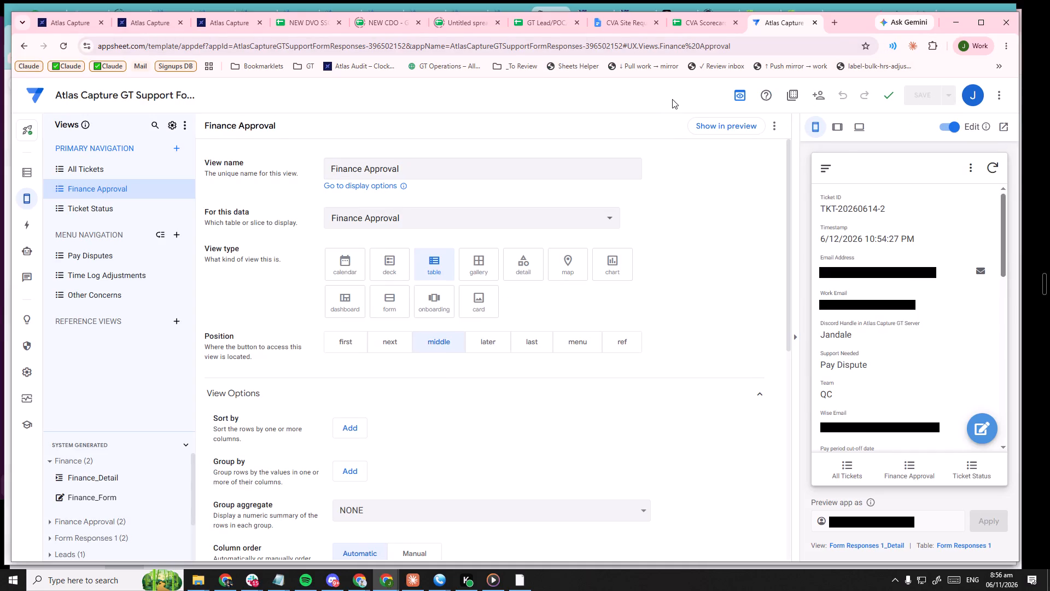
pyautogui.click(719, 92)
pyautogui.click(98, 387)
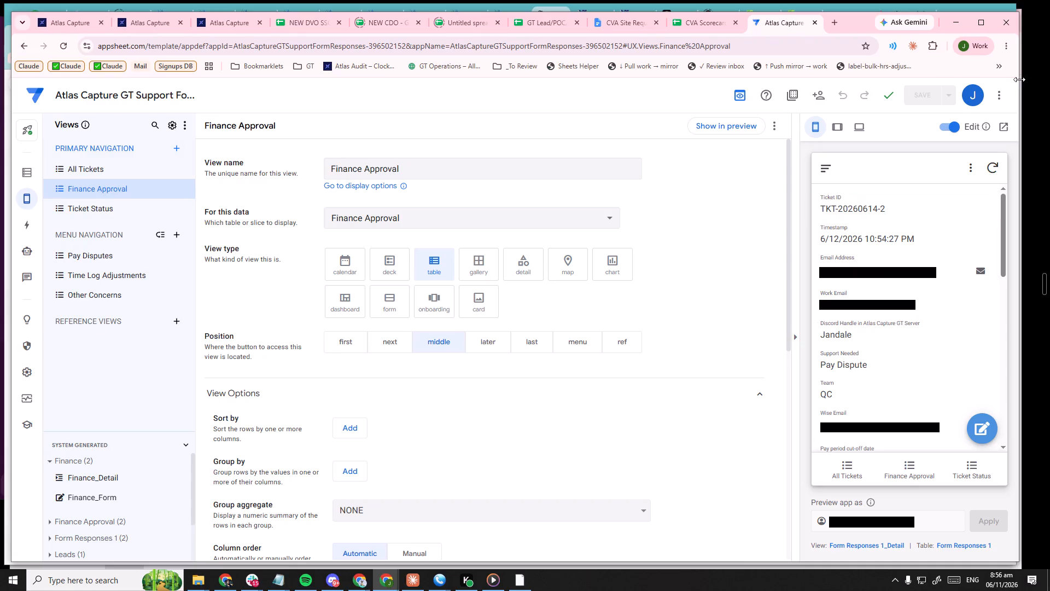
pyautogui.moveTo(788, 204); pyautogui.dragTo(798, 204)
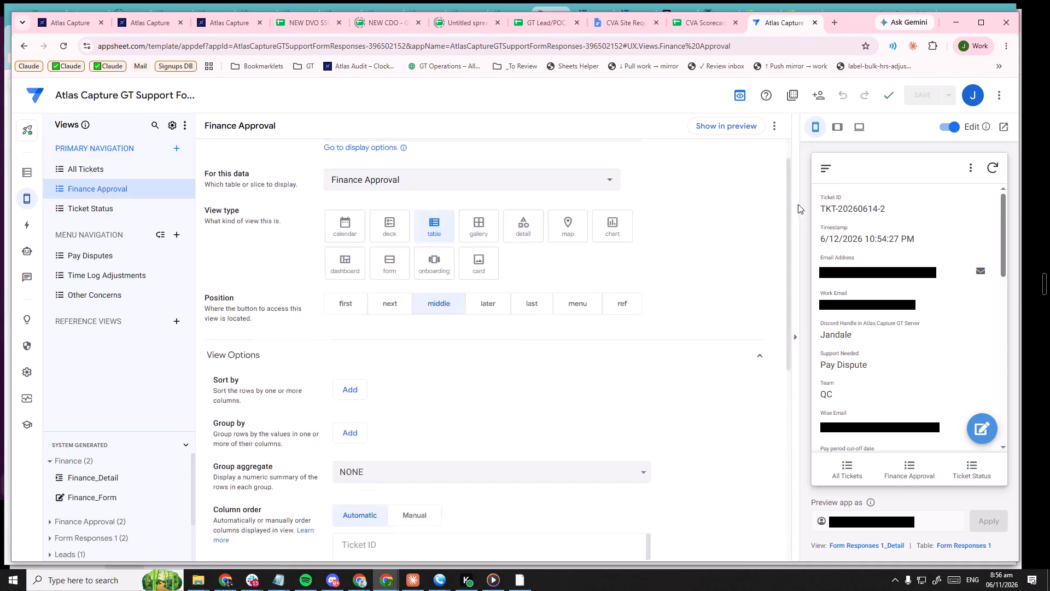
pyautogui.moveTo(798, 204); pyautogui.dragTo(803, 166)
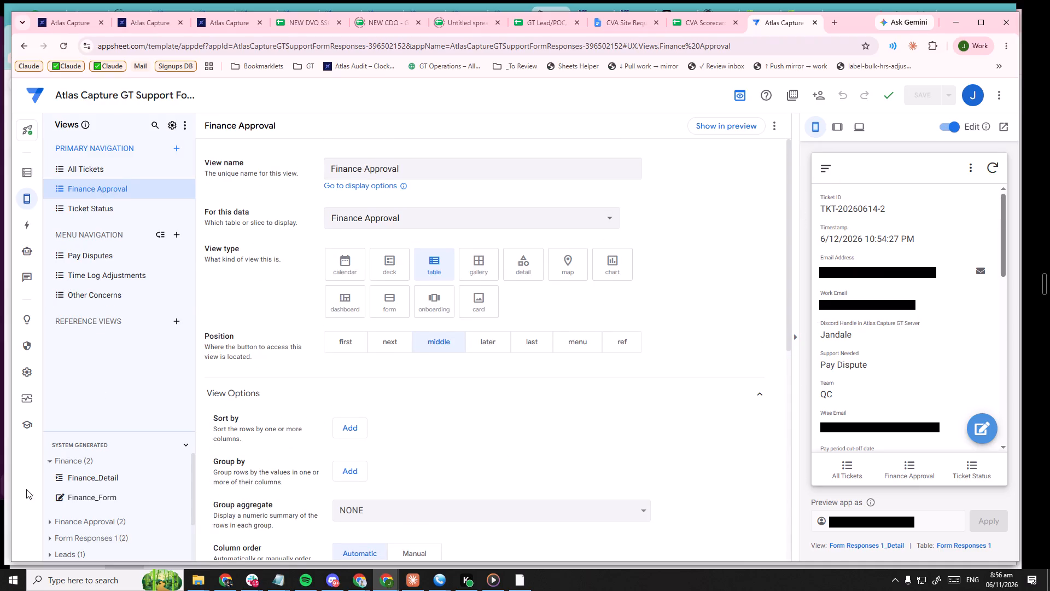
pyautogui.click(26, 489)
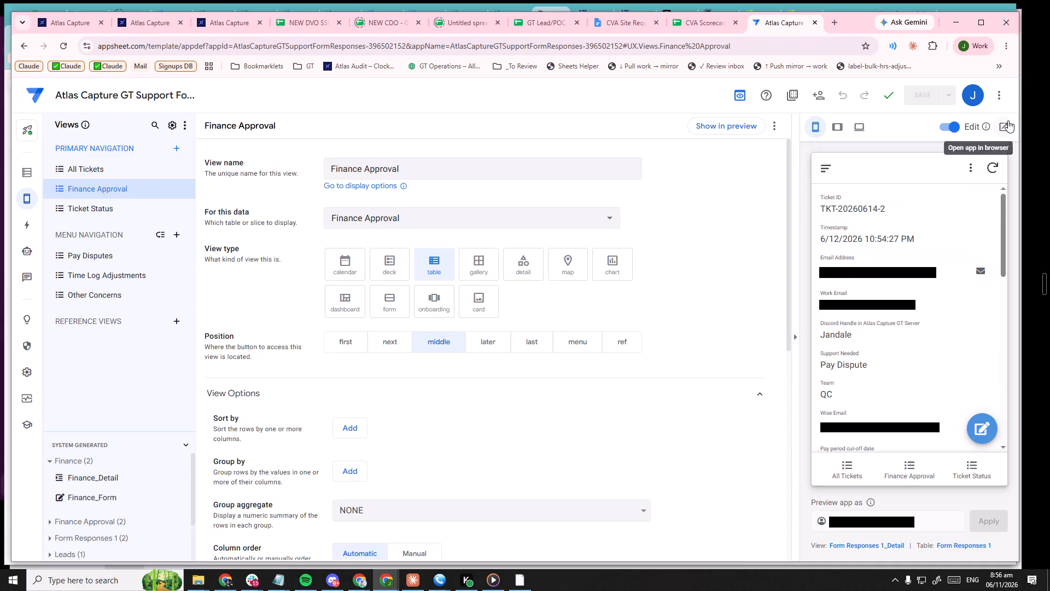
# Launch the support form app in its own browser tab and close the AppSheet editor tab.
pyautogui.click(1006, 123)
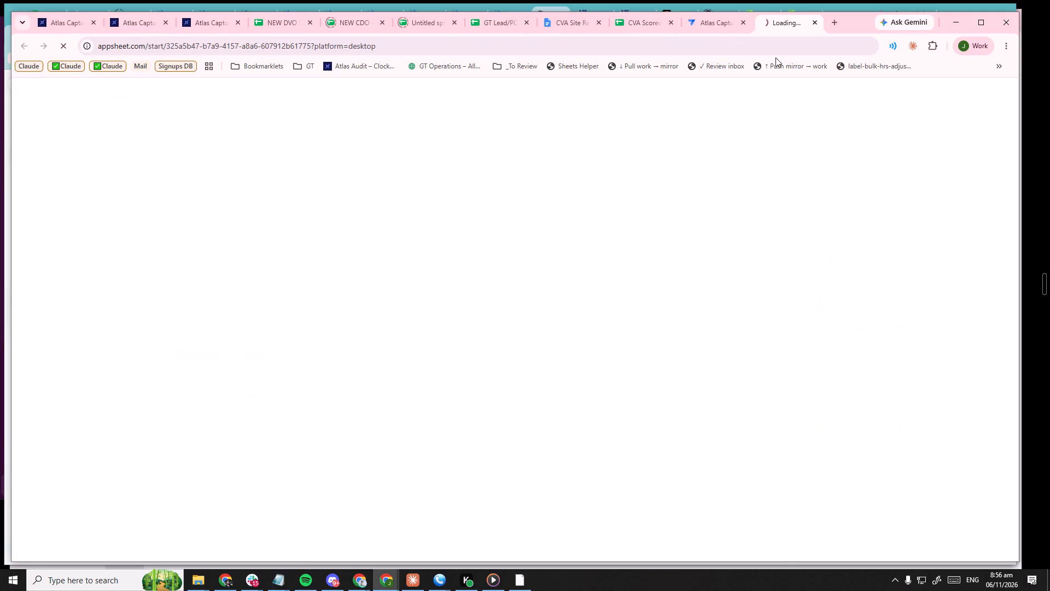
pyautogui.click(703, 22)
pyautogui.click(741, 22)
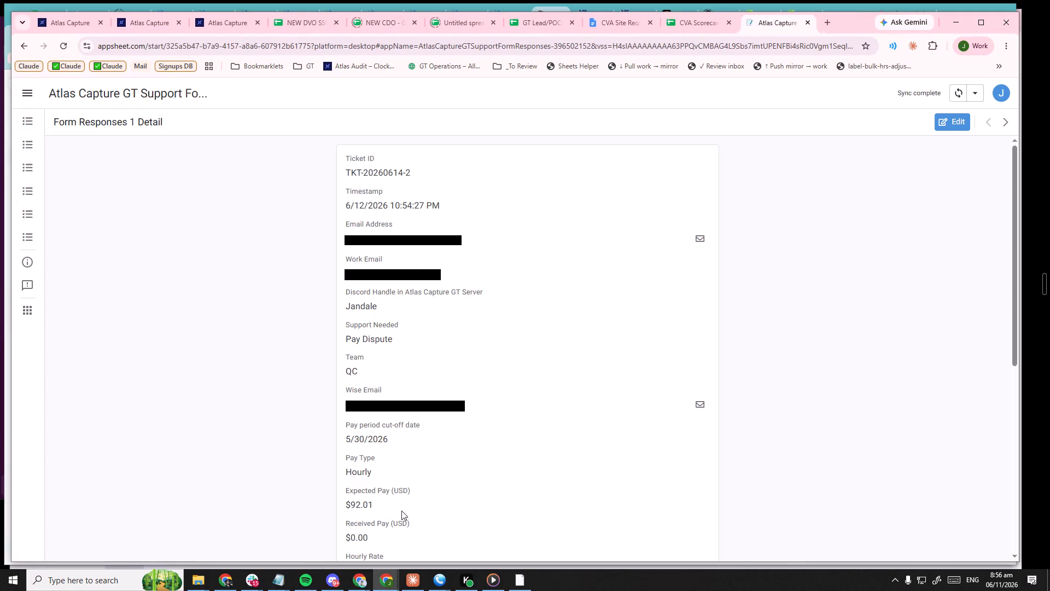
# Open the app's All Tickets view and look through the ticket list.
pyautogui.click(24, 123)
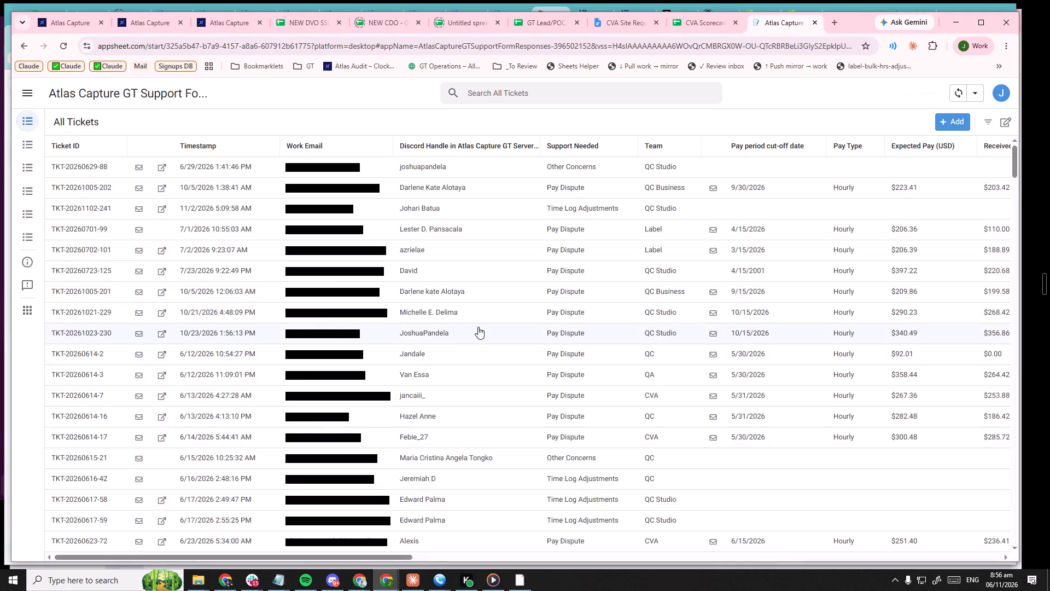
pyautogui.scroll(-9, 478, 326)
pyautogui.scroll(14, 482, 326)
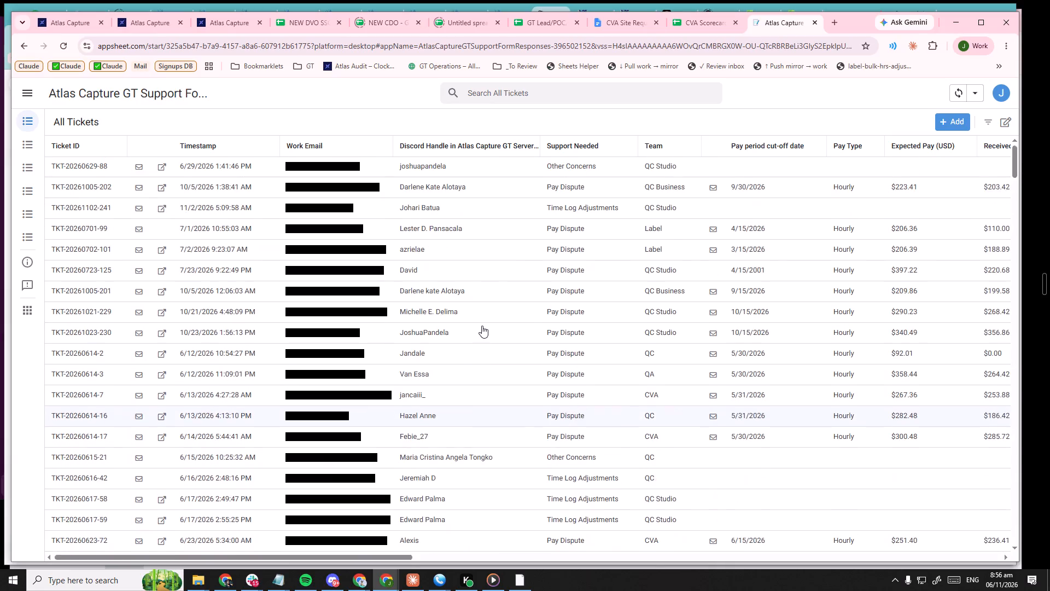
pyautogui.scroll(8, 482, 326)
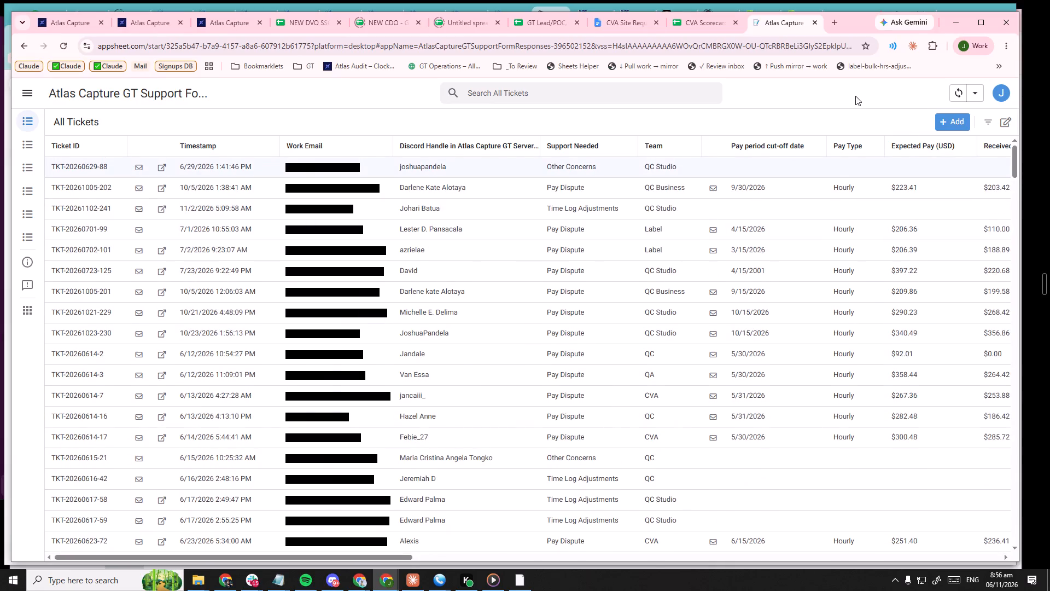
pyautogui.click(855, 95)
pyautogui.keyDown('shift'); pyautogui.scroll(-13, 757, 429); pyautogui.keyUp('shift')
pyautogui.keyDown('shift'); pyautogui.scroll(19, 748, 434); pyautogui.keyUp('shift')
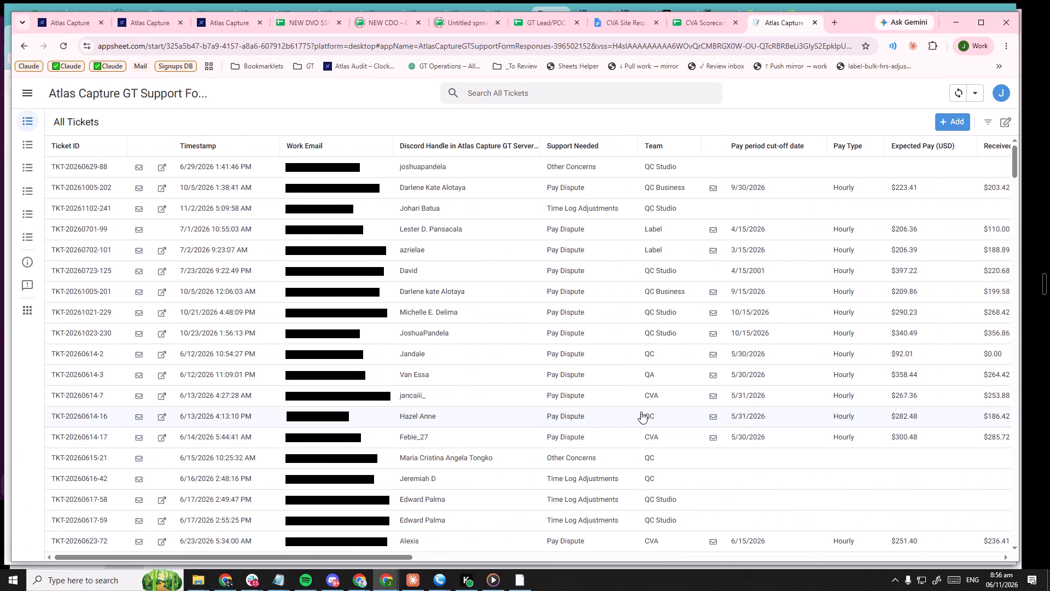
# Copy the web address of the All Tickets view.
pyautogui.click(384, 48)
pyautogui.hotkey('ctrl', 'c')
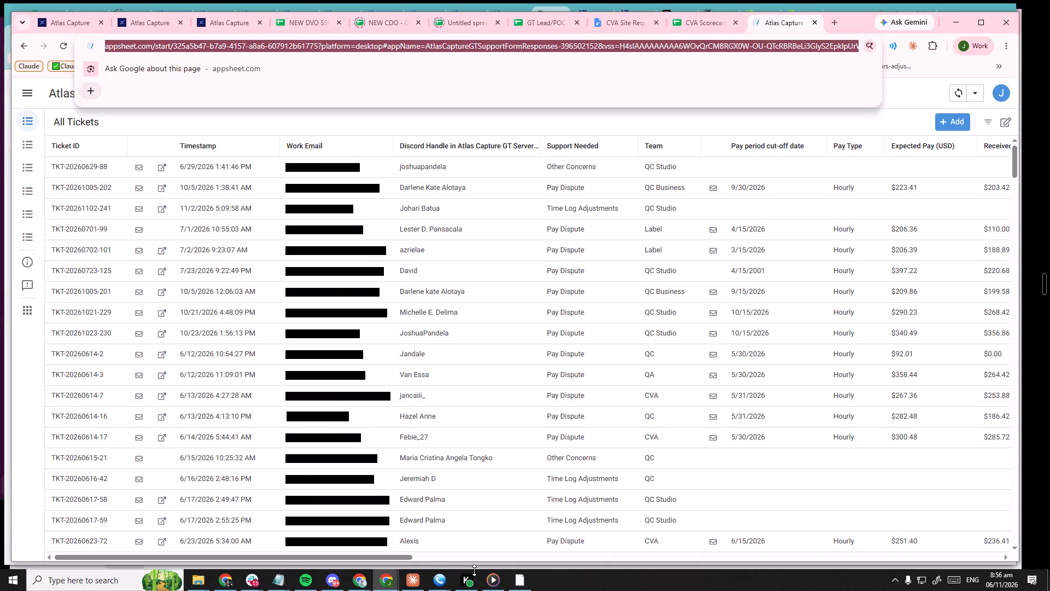
pyautogui.click(22, 430)
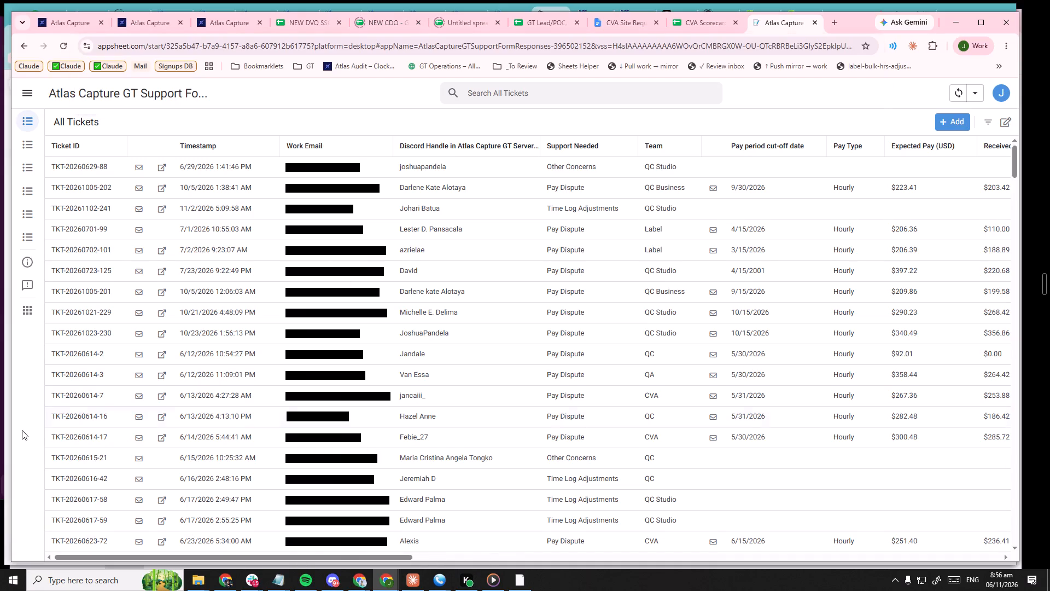
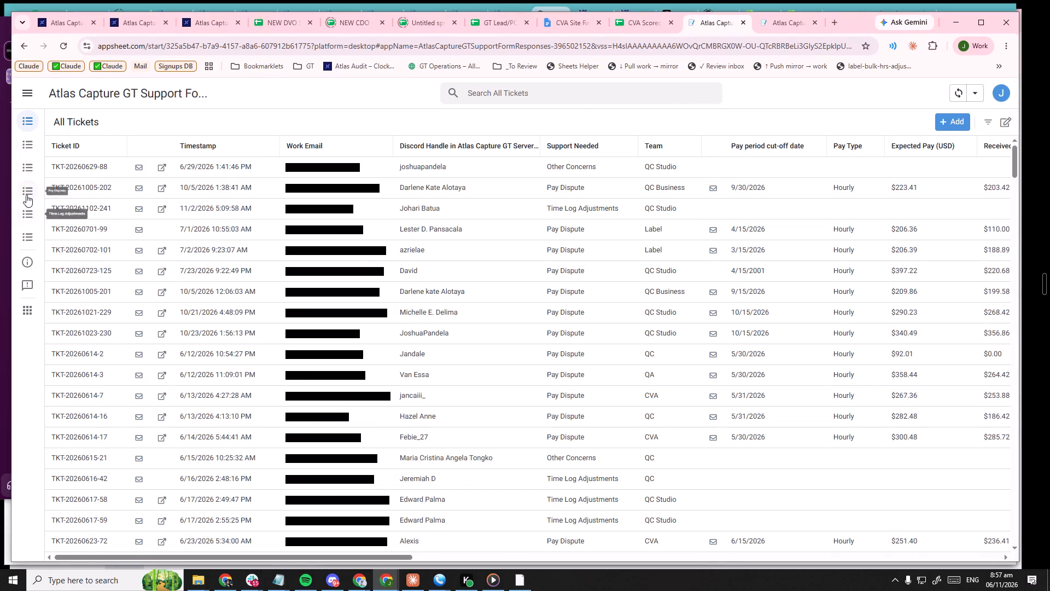
# Open the support form app's Pay Disputes view and skim across its columns.
pyautogui.click(26, 194)
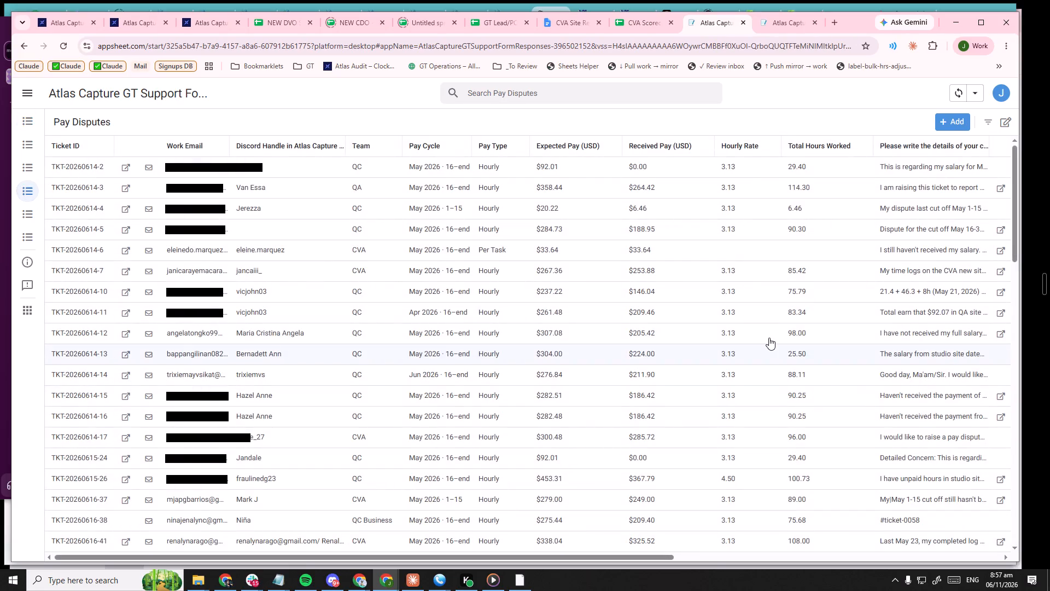
pyautogui.keyDown('shift'); pyautogui.scroll(-13, 768, 337); pyautogui.keyUp('shift')
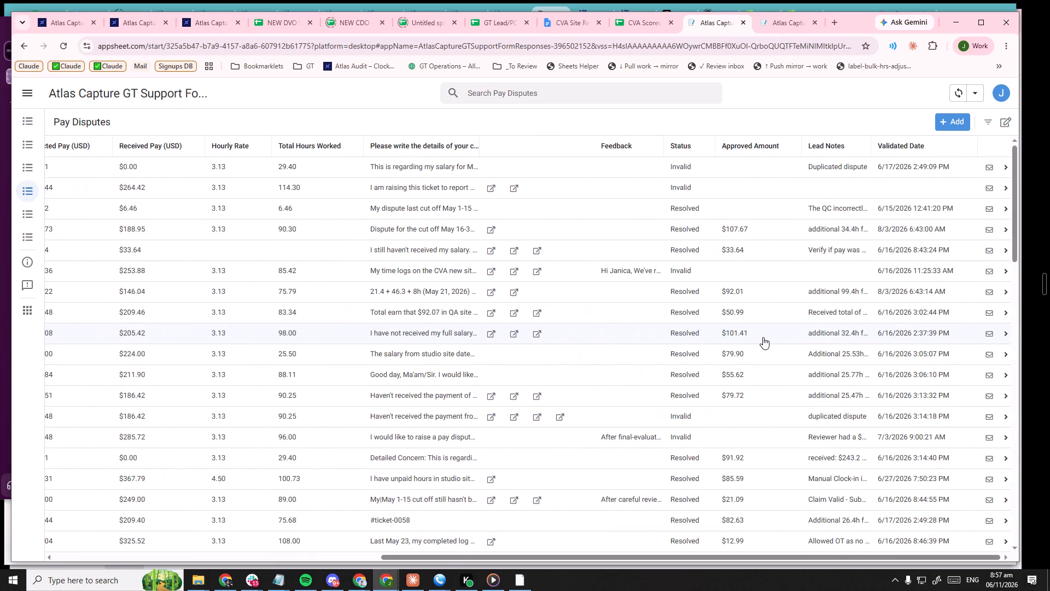
pyautogui.keyDown('shift'); pyautogui.scroll(17, 763, 337); pyautogui.keyUp('shift')
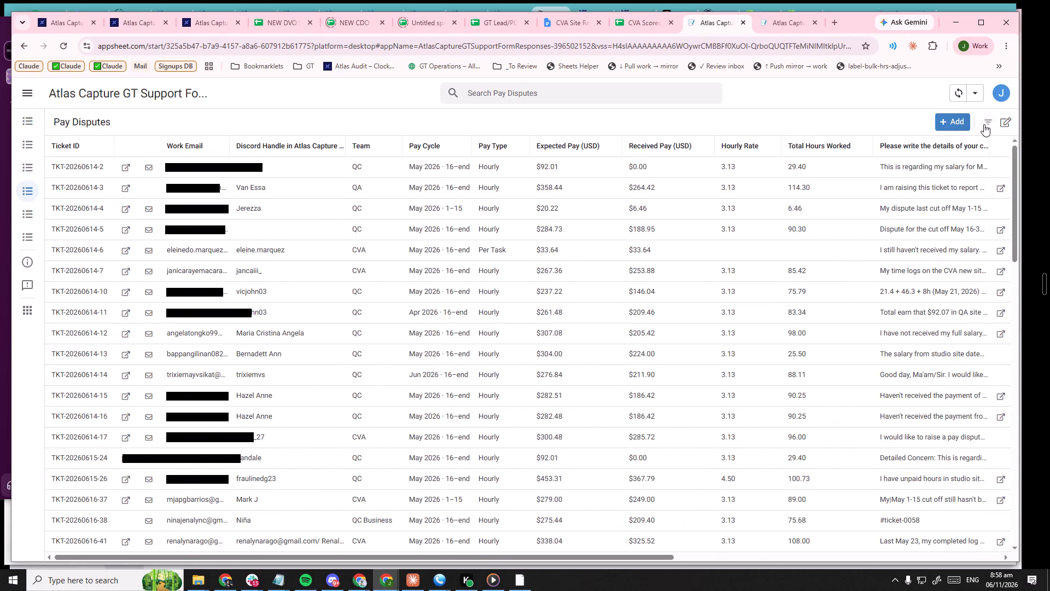
# Filter the Pay Disputes list to tickets whose Status is Pending.
pyautogui.click(984, 124)
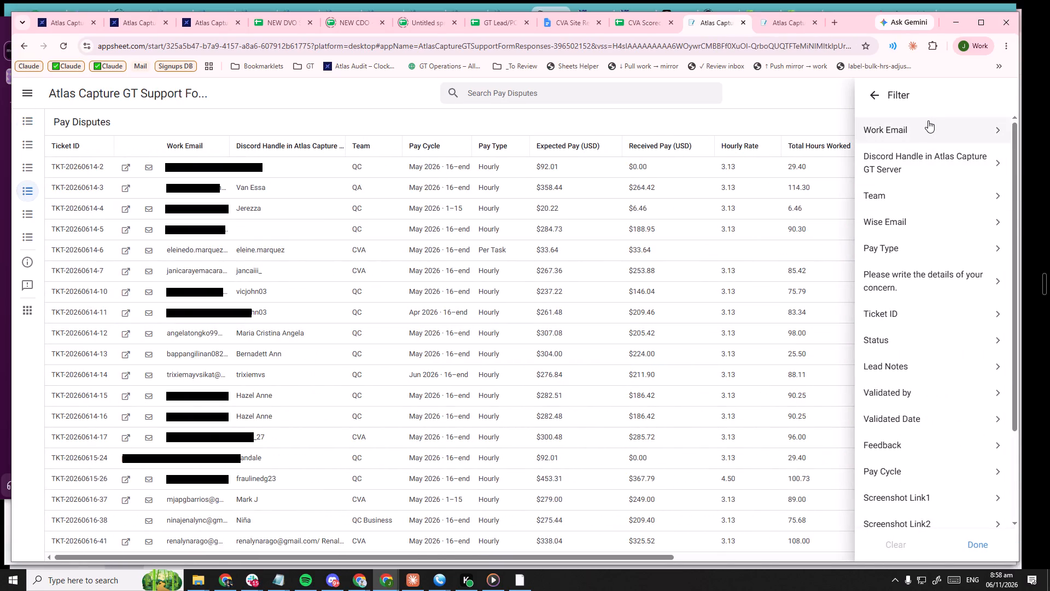
pyautogui.scroll(-4, 946, 341)
pyautogui.scroll(-4, 943, 387)
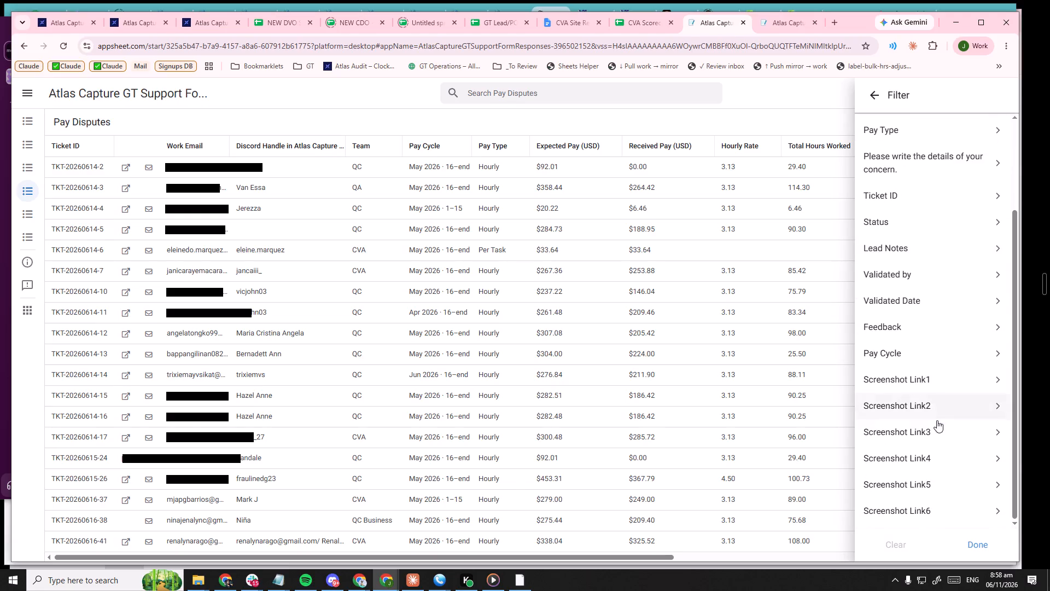
pyautogui.click(952, 217)
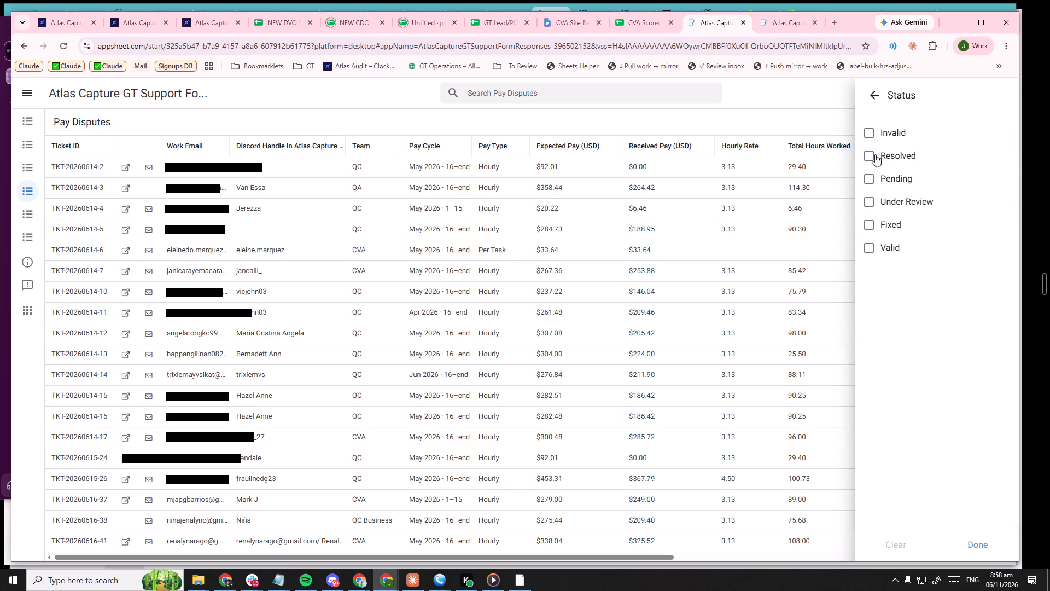
pyautogui.click(873, 175)
pyautogui.click(977, 542)
pyautogui.click(643, 518)
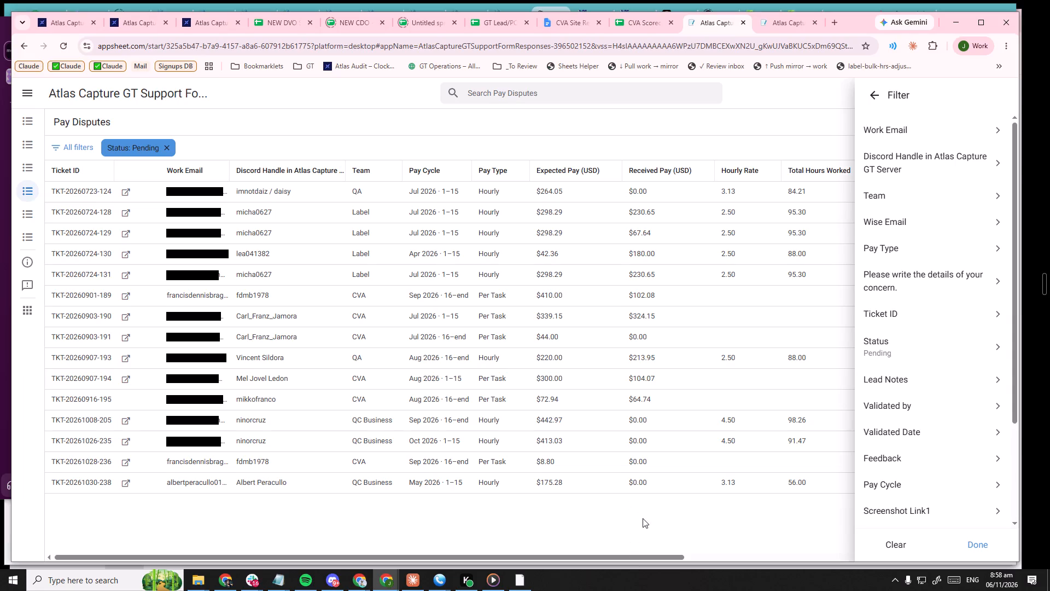
# Look through the pending pay disputes across all columns, from ticket ID and pay amounts to status and lead notes.
pyautogui.keyDown('shift'); pyautogui.scroll(-7, 693, 356); pyautogui.keyUp('shift')
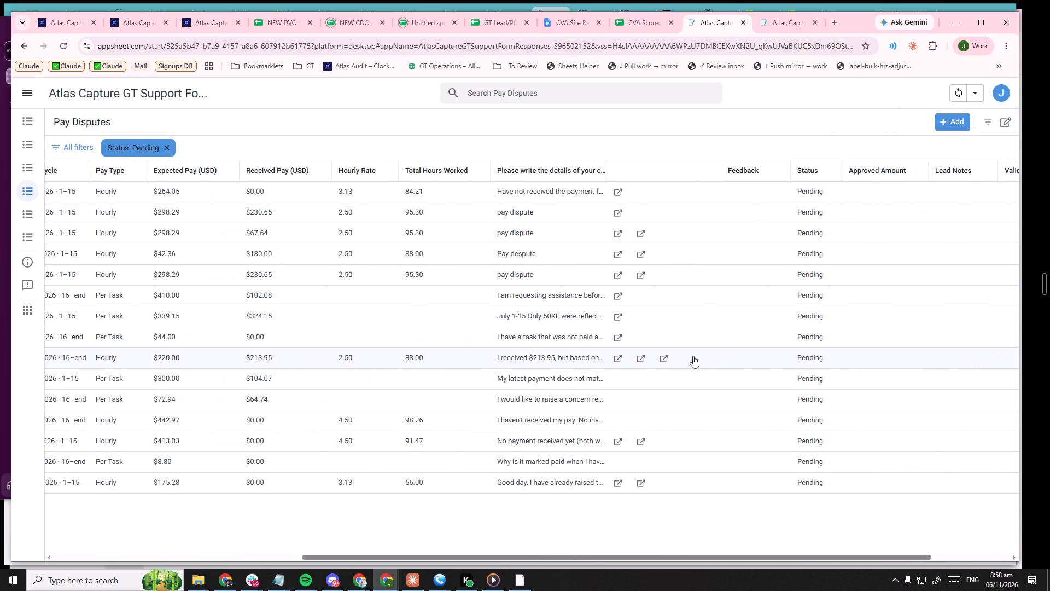
pyautogui.keyDown('shift'); pyautogui.scroll(7, 675, 344); pyautogui.keyUp('shift')
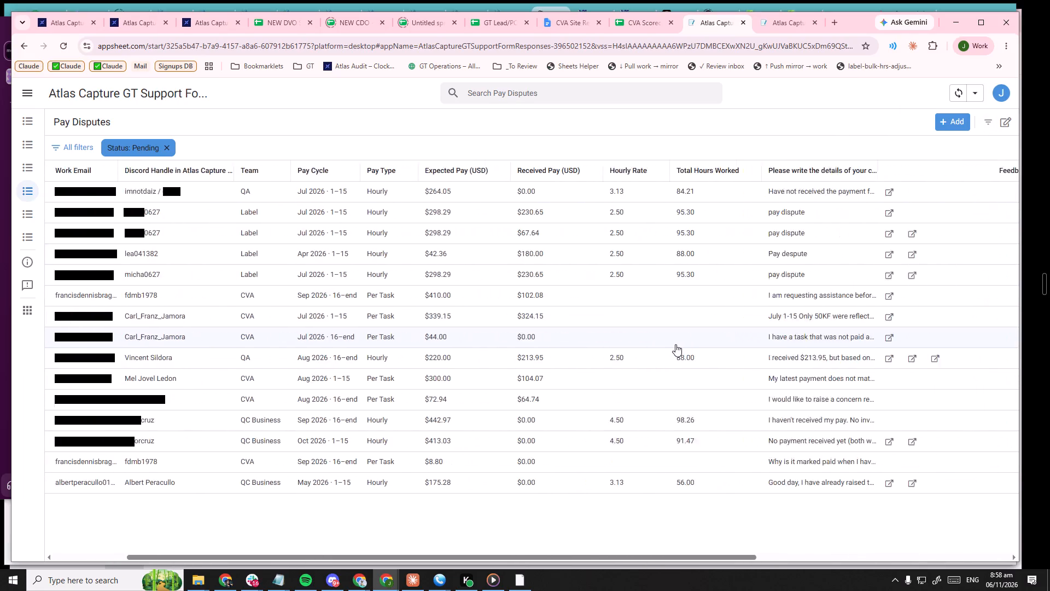
pyautogui.keyDown('shift'); pyautogui.scroll(2, 675, 344); pyautogui.keyUp('shift')
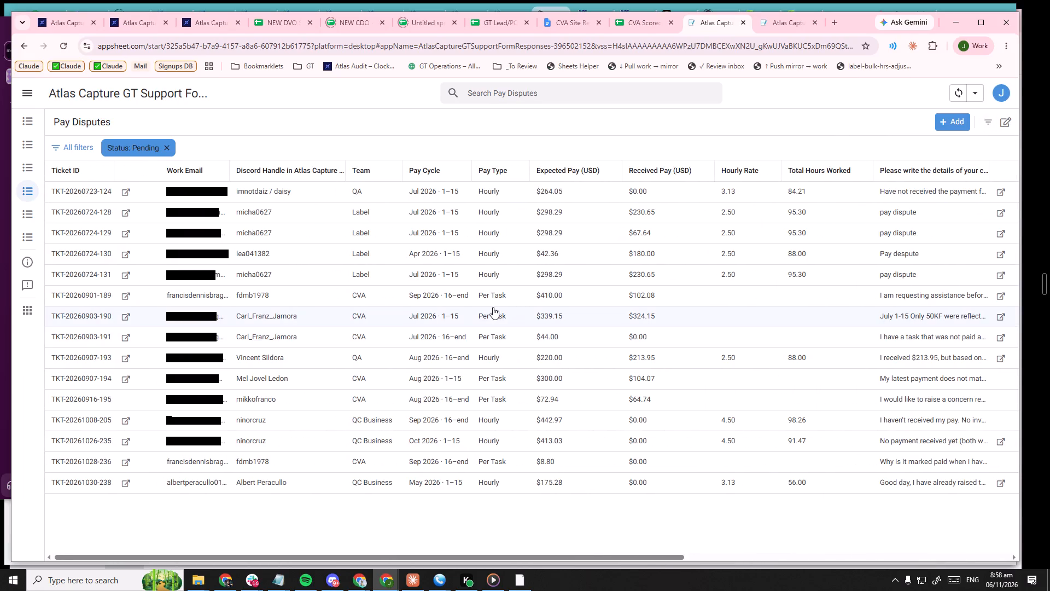
pyautogui.keyDown('shift'); pyautogui.scroll(-3, 493, 307); pyautogui.keyUp('shift')
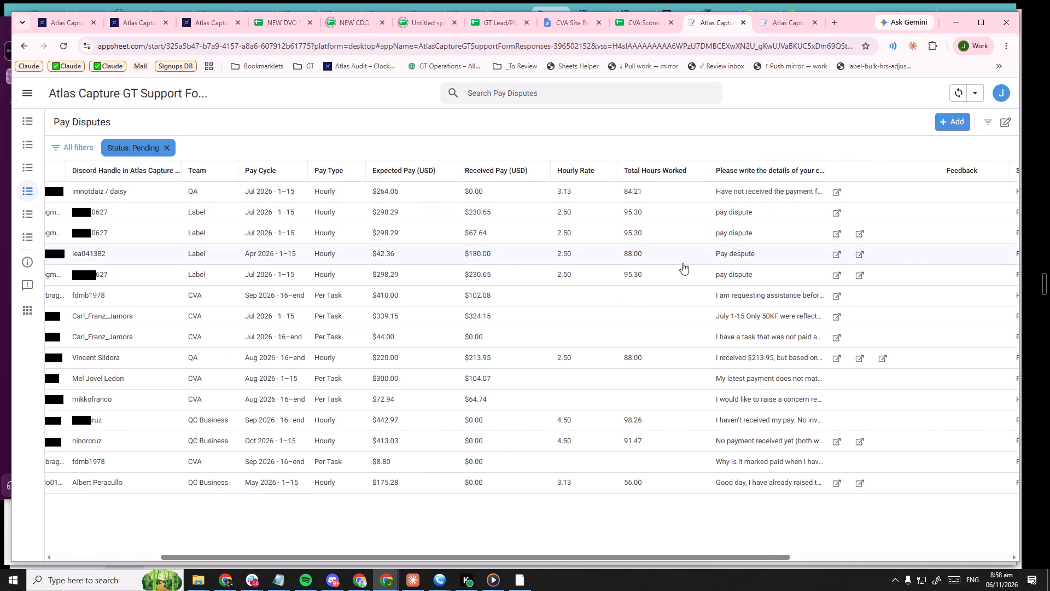
pyautogui.keyDown('shift'); pyautogui.scroll(5, 682, 263); pyautogui.keyUp('shift')
pyautogui.keyDown('shift'); pyautogui.scroll(-14, 682, 263); pyautogui.keyUp('shift')
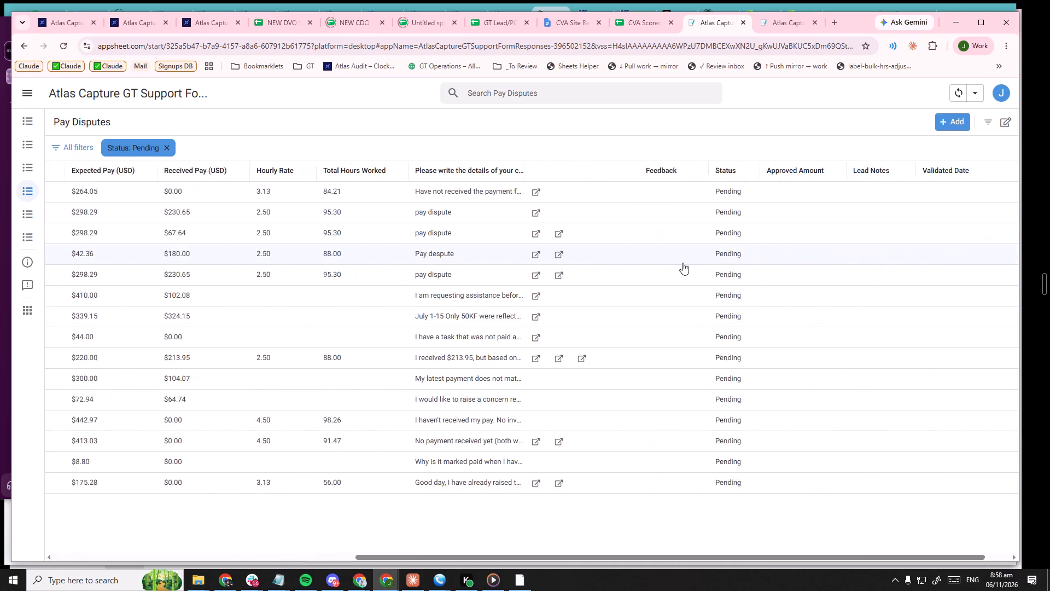
pyautogui.keyDown('shift'); pyautogui.scroll(-8, 682, 263); pyautogui.keyUp('shift')
pyautogui.keyDown('shift'); pyautogui.scroll(20, 682, 263); pyautogui.keyUp('shift')
pyautogui.keyDown('shift'); pyautogui.scroll(1, 682, 263); pyautogui.keyUp('shift')
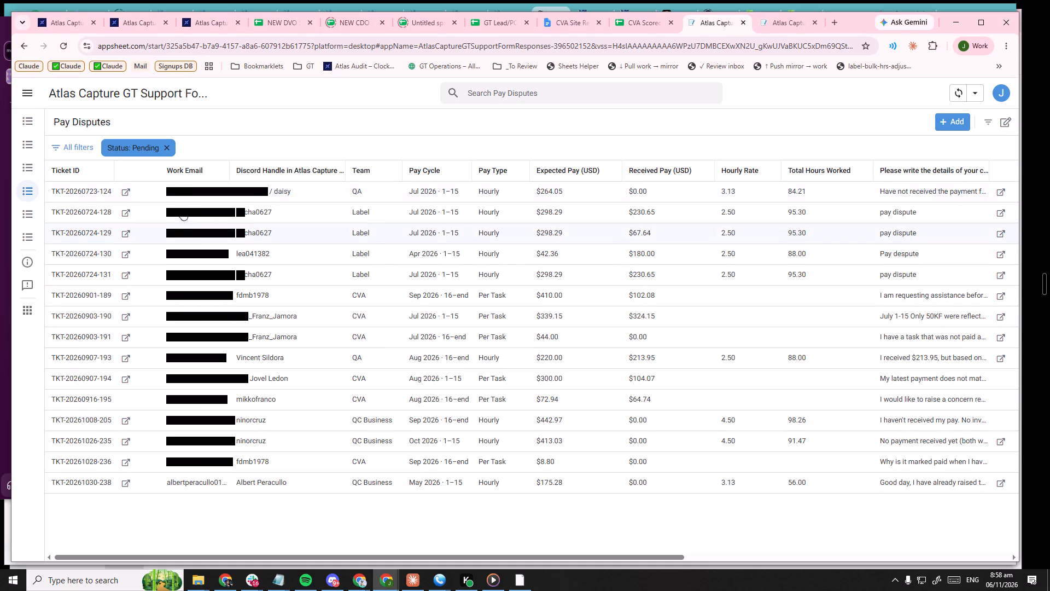
# Widen the Work Email column in the Pay Disputes table so that full addresses fit.
pyautogui.moveTo(227, 163); pyautogui.dragTo(285, 182)
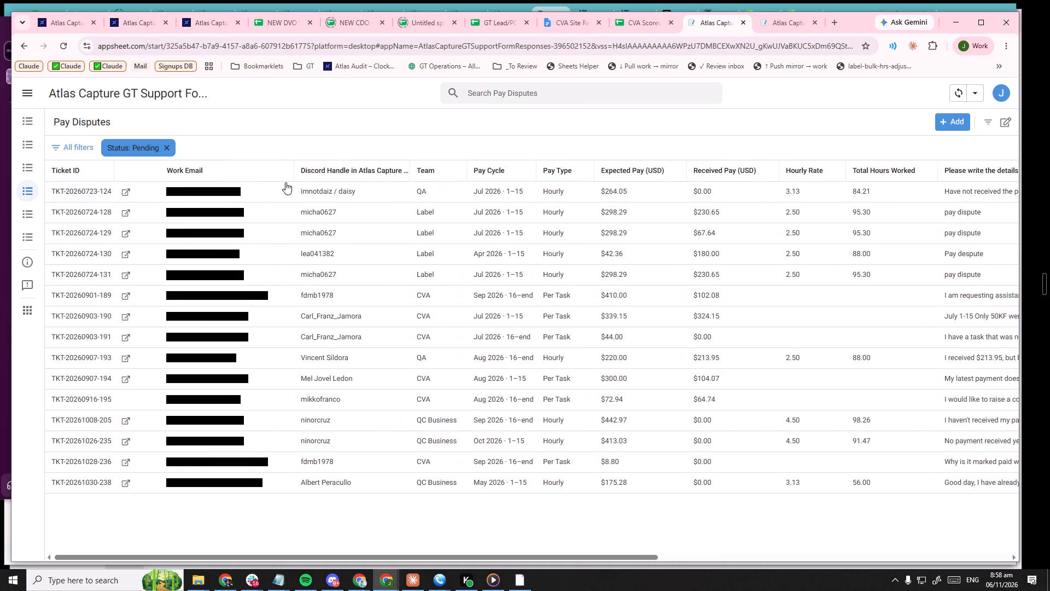
pyautogui.moveTo(285, 182); pyautogui.dragTo(276, 186)
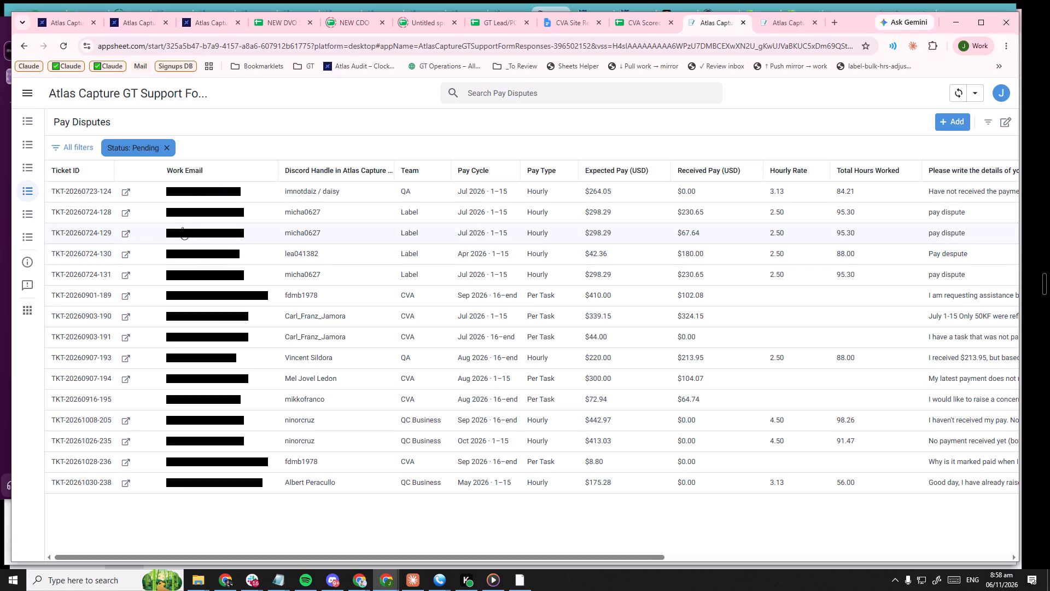
pyautogui.rightClick(217, 217)
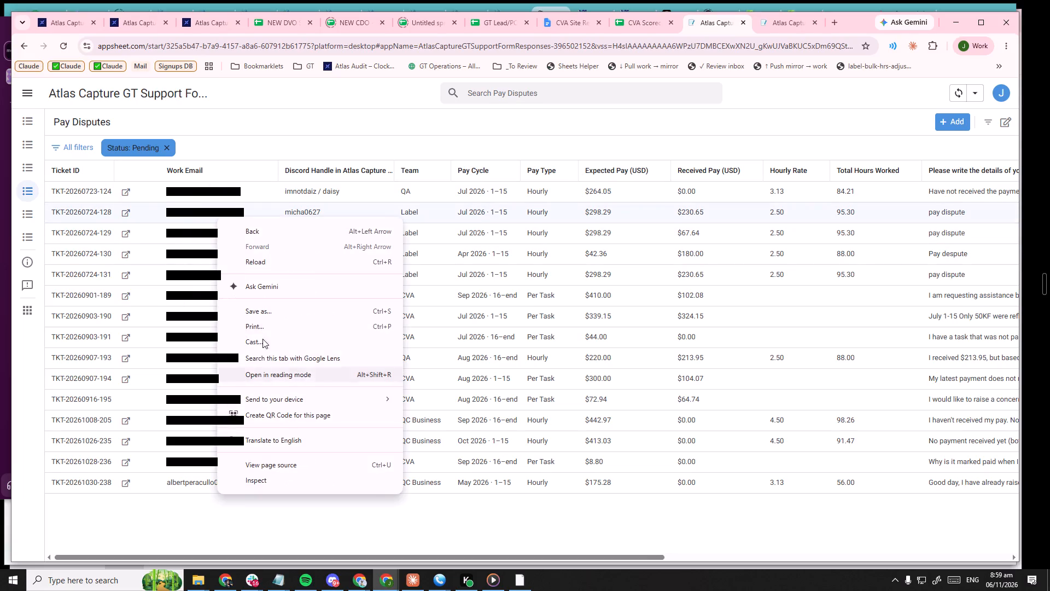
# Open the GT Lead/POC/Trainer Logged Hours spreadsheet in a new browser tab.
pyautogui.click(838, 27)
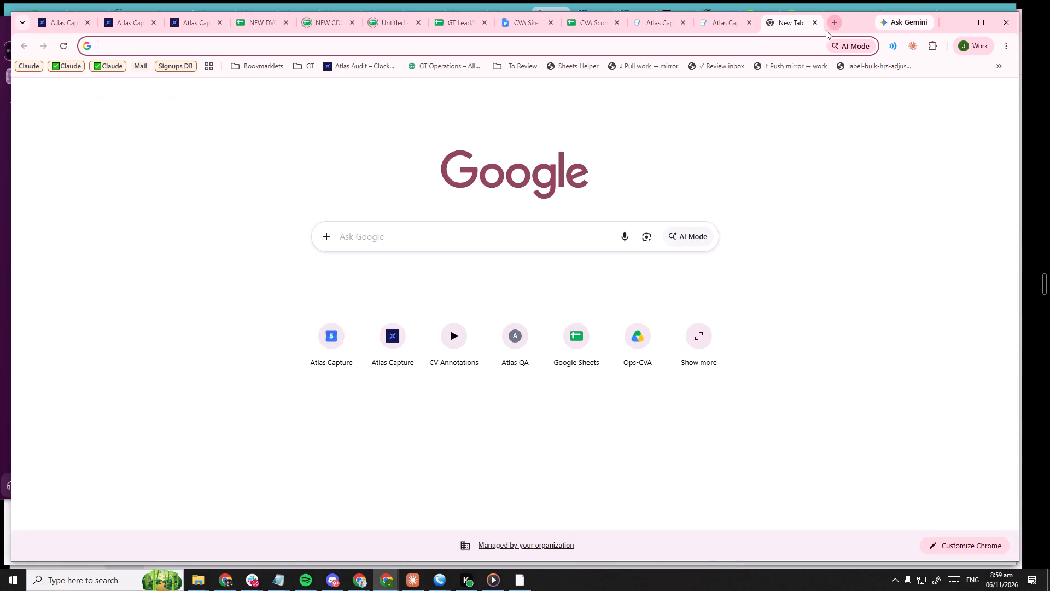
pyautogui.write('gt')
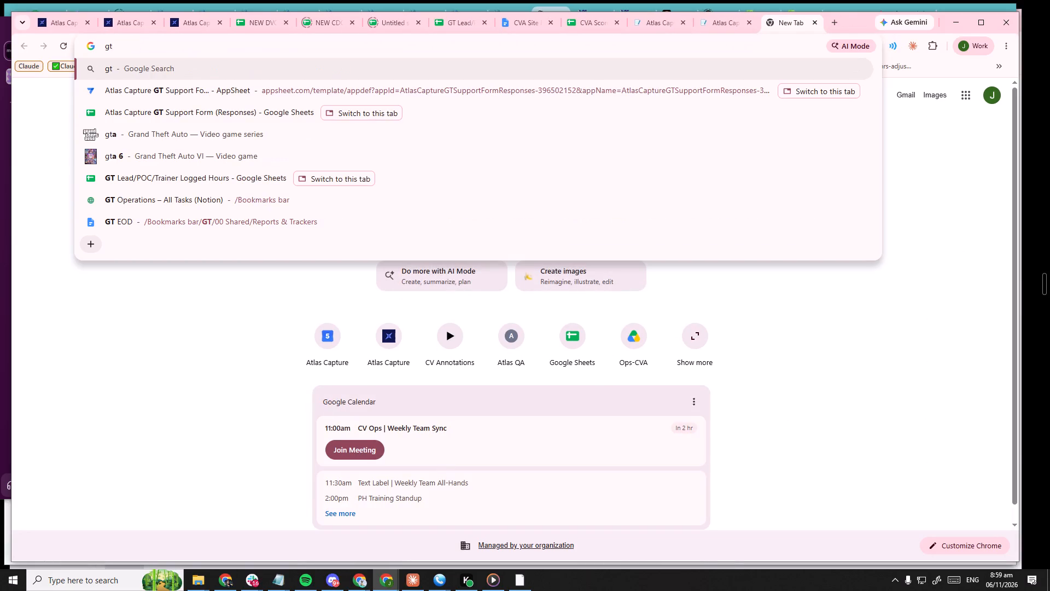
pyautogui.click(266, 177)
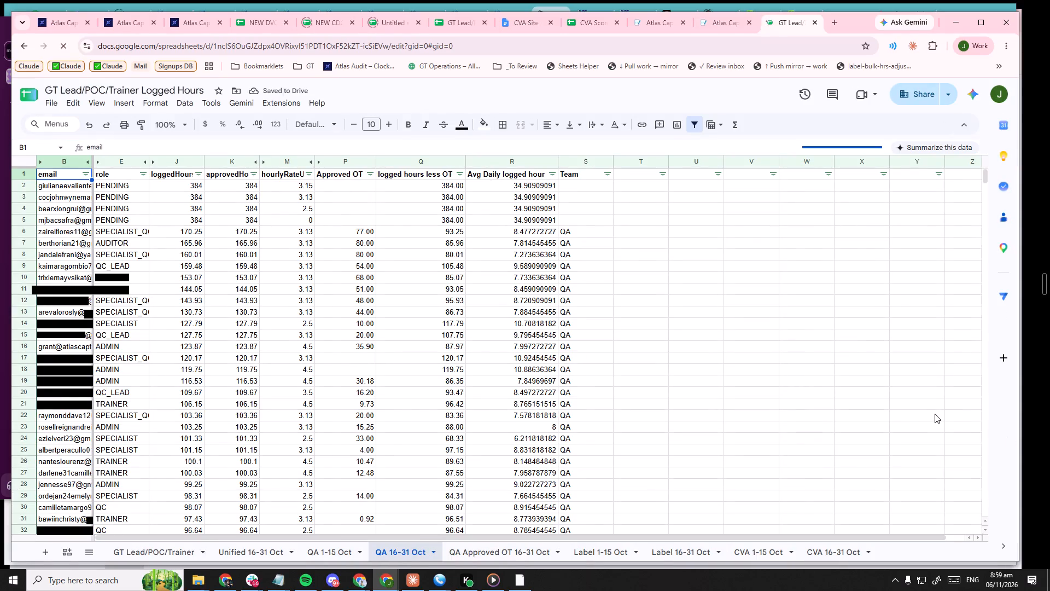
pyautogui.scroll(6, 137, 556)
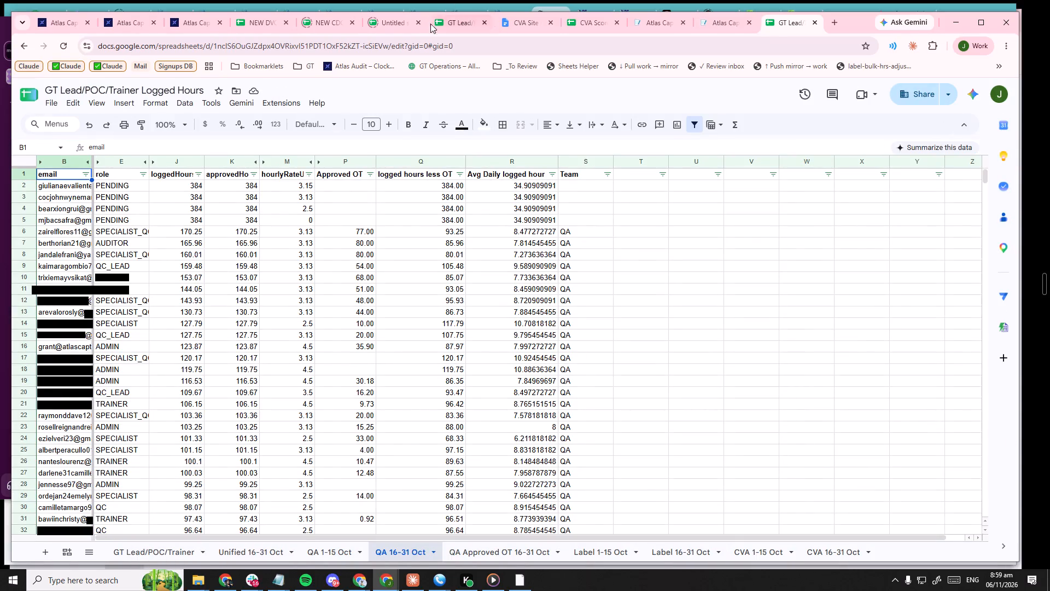
# Replace the logged hours sheet in the current tab with the Atlas Capture GT Support Form (Responses) spreadsheet.
pyautogui.click(415, 42)
pyautogui.hotkey('shift', 't')
pyautogui.hotkey('shift', 'BackSpace')
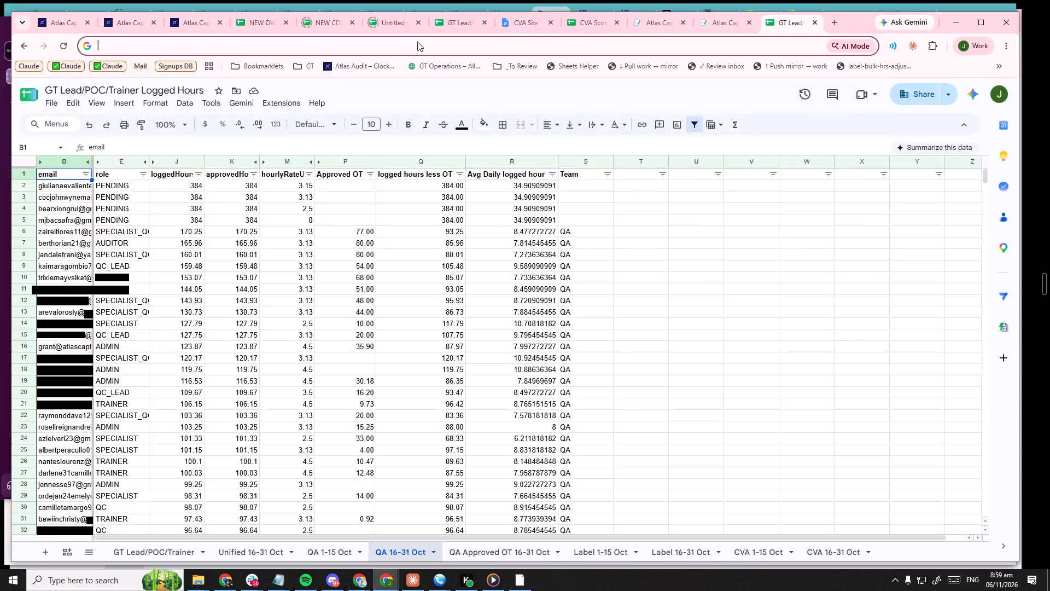
pyautogui.write('GT')
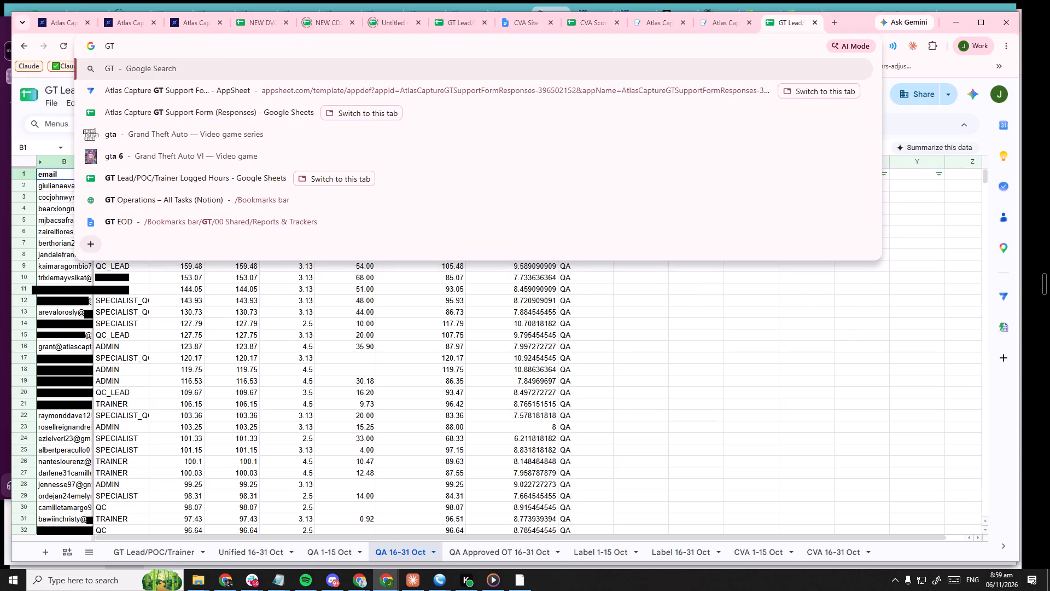
pyautogui.press('space')
pyautogui.write('s')
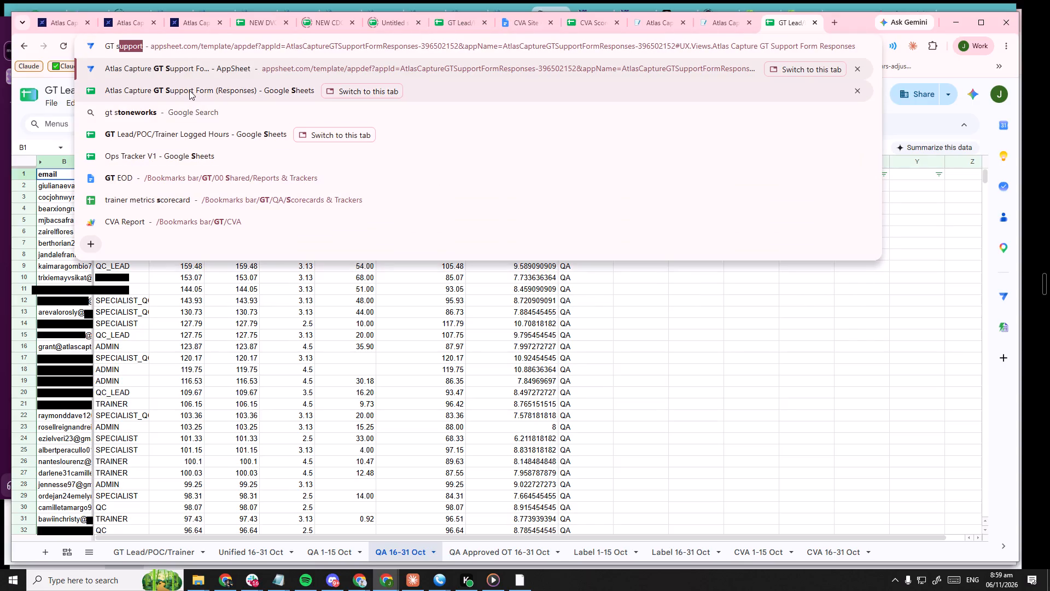
pyautogui.click(151, 88)
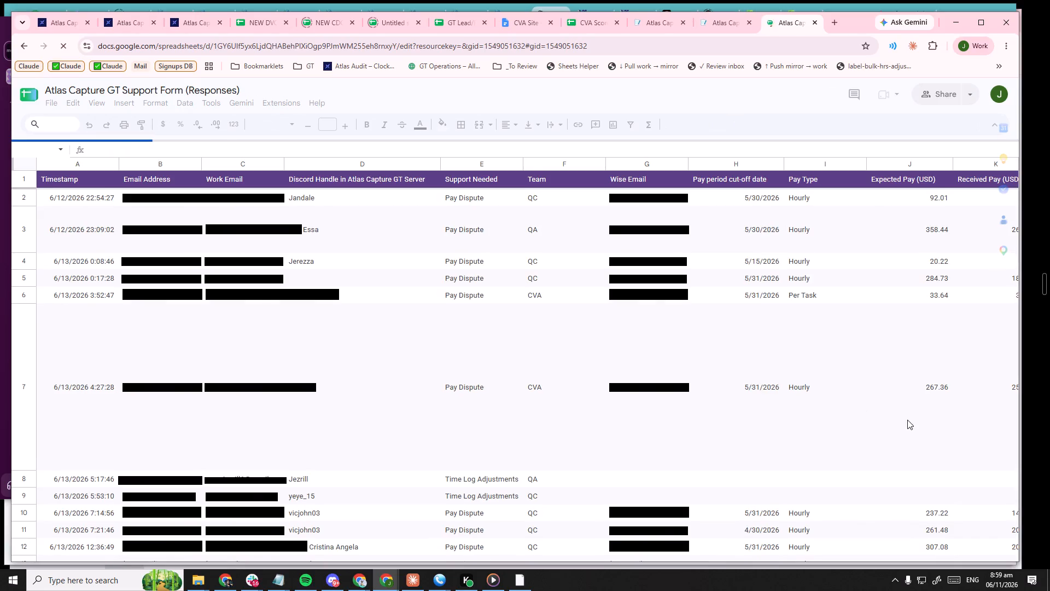
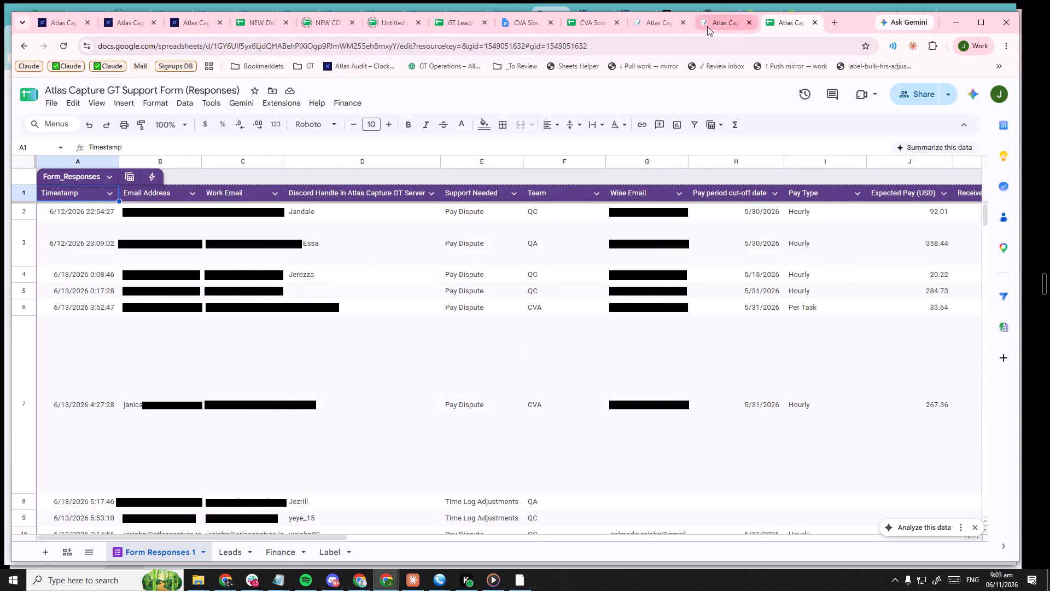
# Look across the pending pay disputes in the support form app, from received pay to status, lead notes and validated date.
pyautogui.click(655, 25)
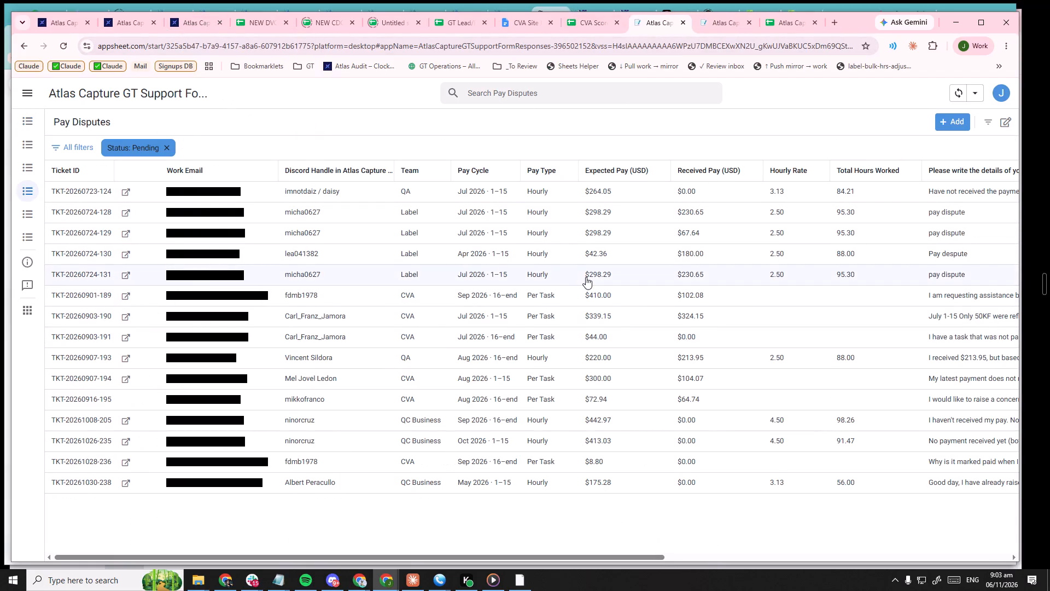
pyautogui.keyDown('shift'); pyautogui.scroll(-11, 586, 277); pyautogui.keyUp('shift')
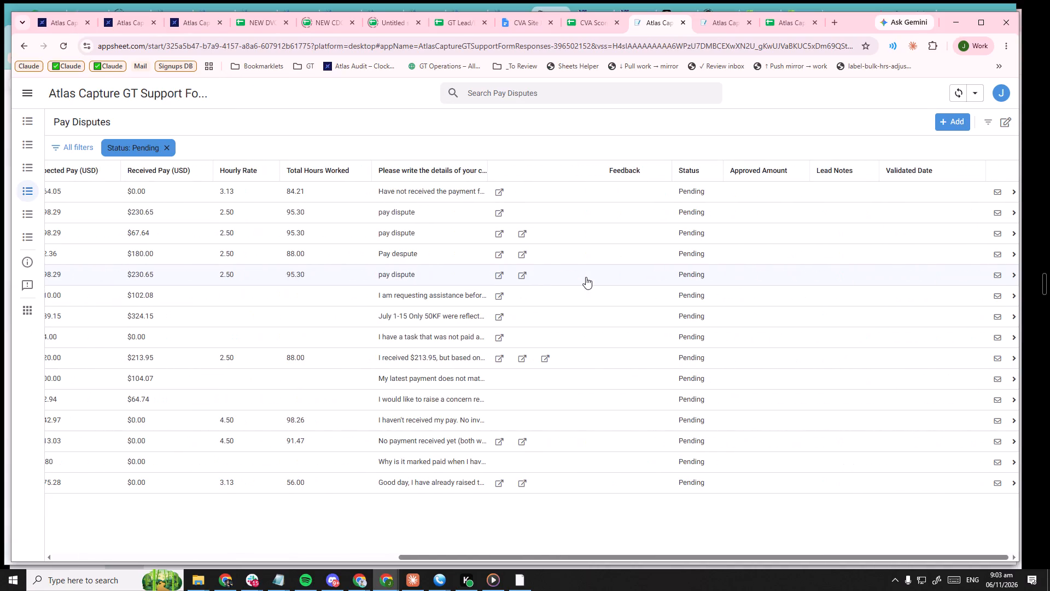
pyautogui.keyDown('shift'); pyautogui.scroll(-5, 586, 277); pyautogui.keyUp('shift')
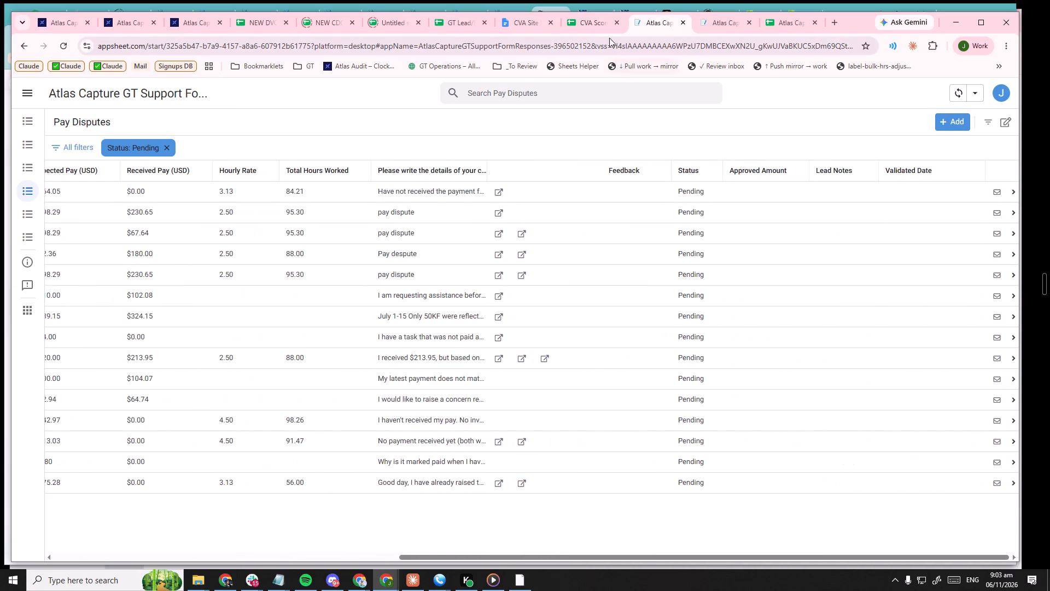
pyautogui.click(594, 25)
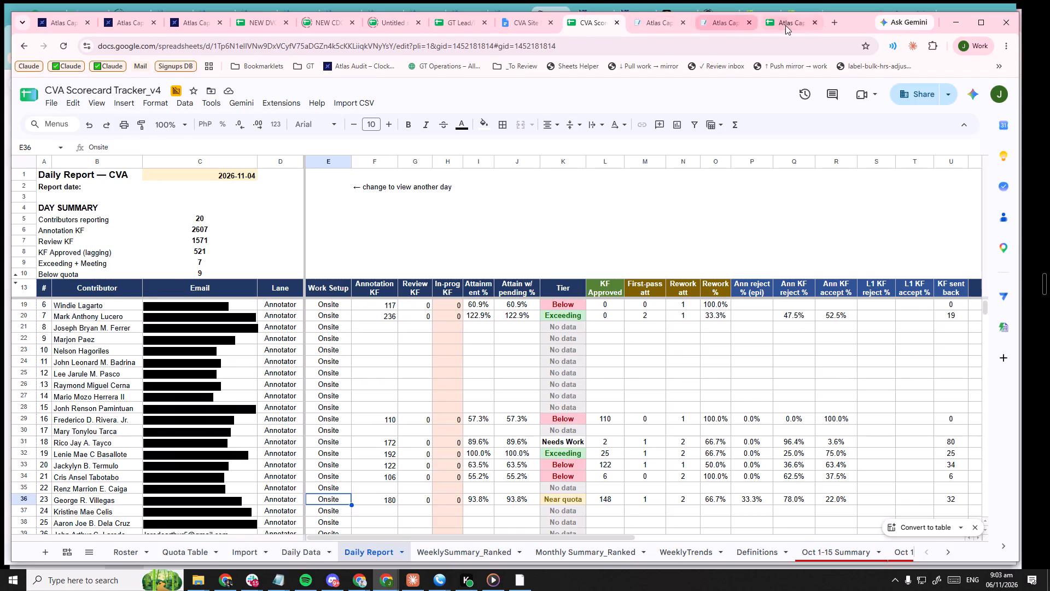
# Search the support form responses spreadsheet for "michaa" and examine the matching tickets' pay figures, concern details and status.
pyautogui.click(790, 25)
pyautogui.hotkey('ctrl', 'f')
pyautogui.write('micha')
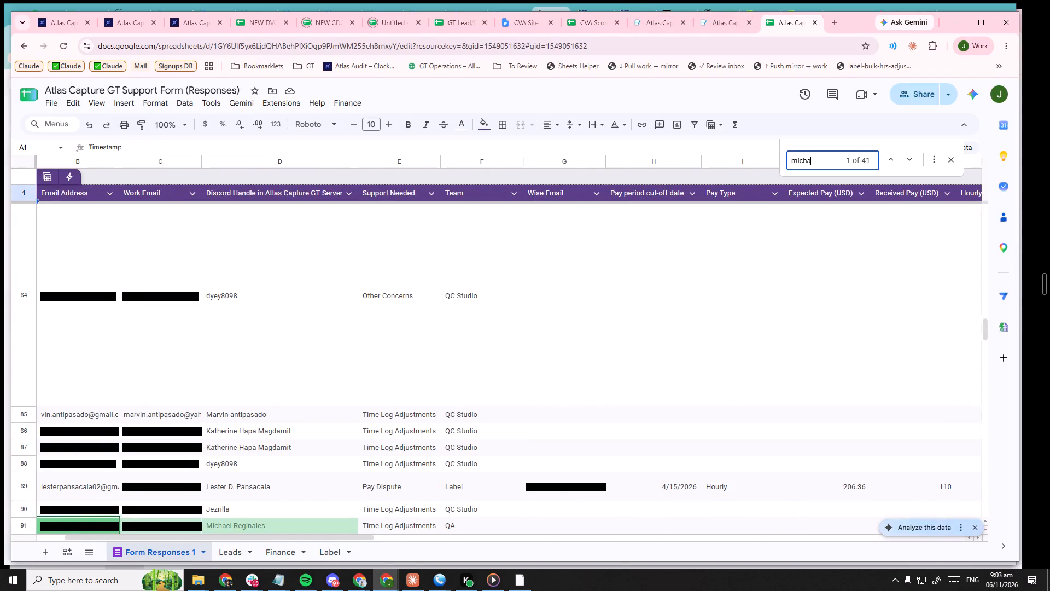
pyautogui.press('a')
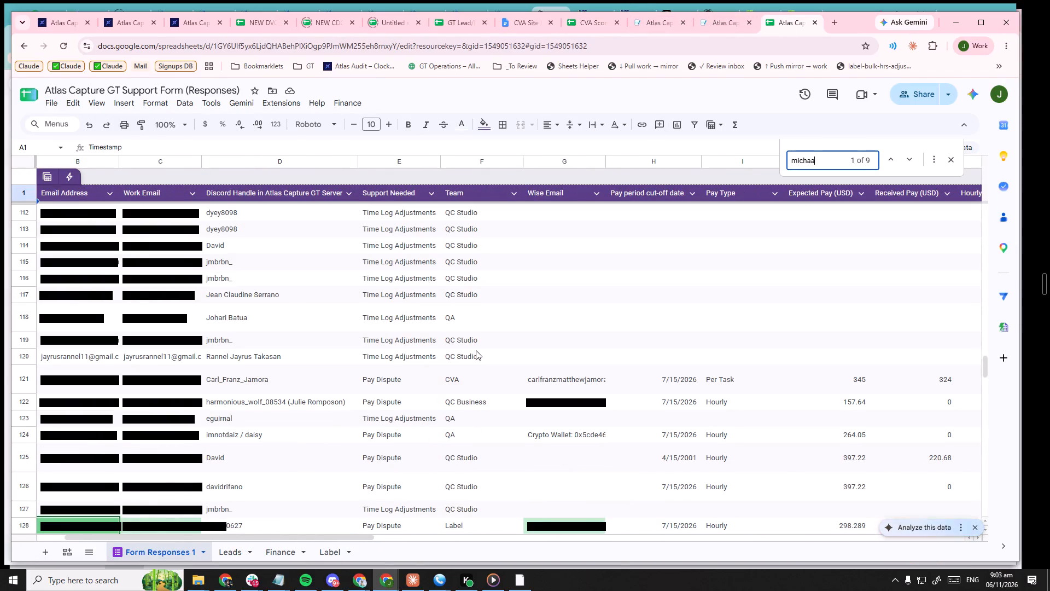
pyautogui.scroll(-5, 496, 345)
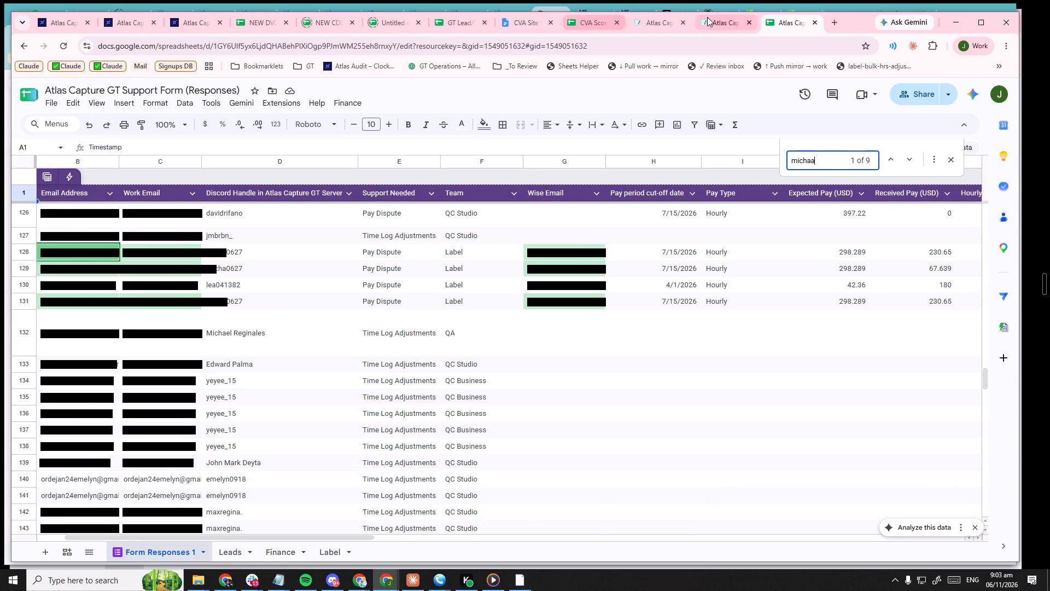
pyautogui.keyDown('shift'); pyautogui.scroll(9, 571, 255); pyautogui.keyUp('shift')
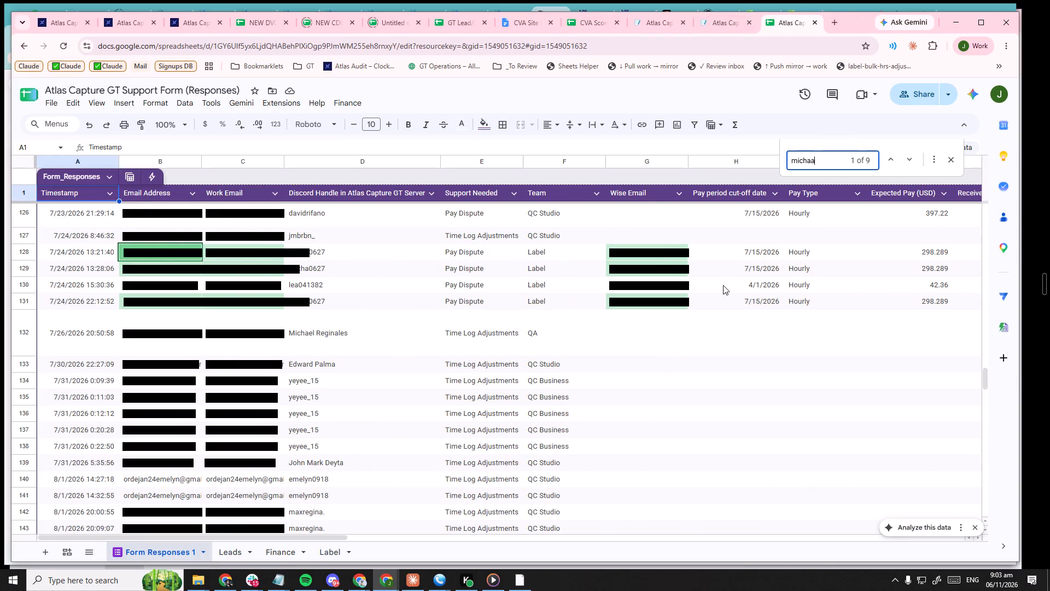
pyautogui.keyDown('shift'); pyautogui.scroll(-12, 738, 271); pyautogui.keyUp('shift')
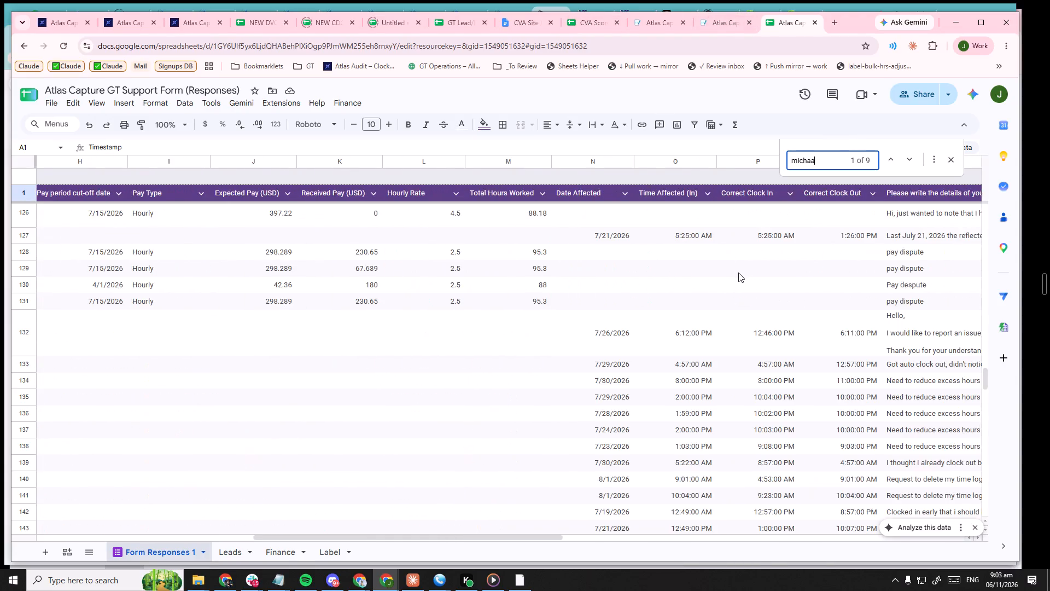
pyautogui.keyDown('shift'); pyautogui.scroll(-17, 738, 273); pyautogui.keyUp('shift')
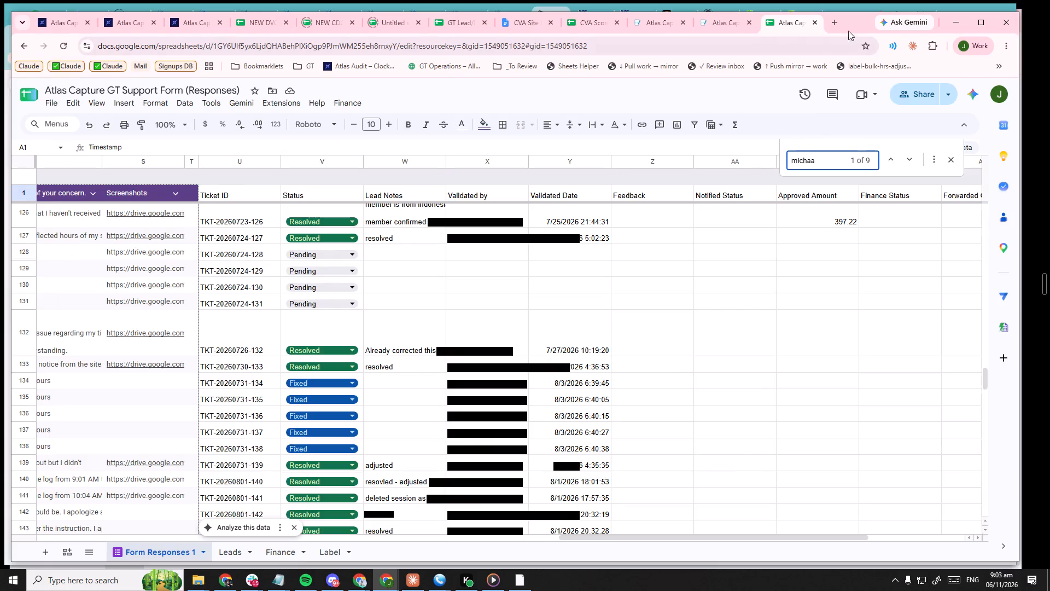
# Review the pending pay disputes in the support form app again, comparing ticket IDs, pay amounts, hours and concern details.
pyautogui.click(720, 24)
pyautogui.click(654, 36)
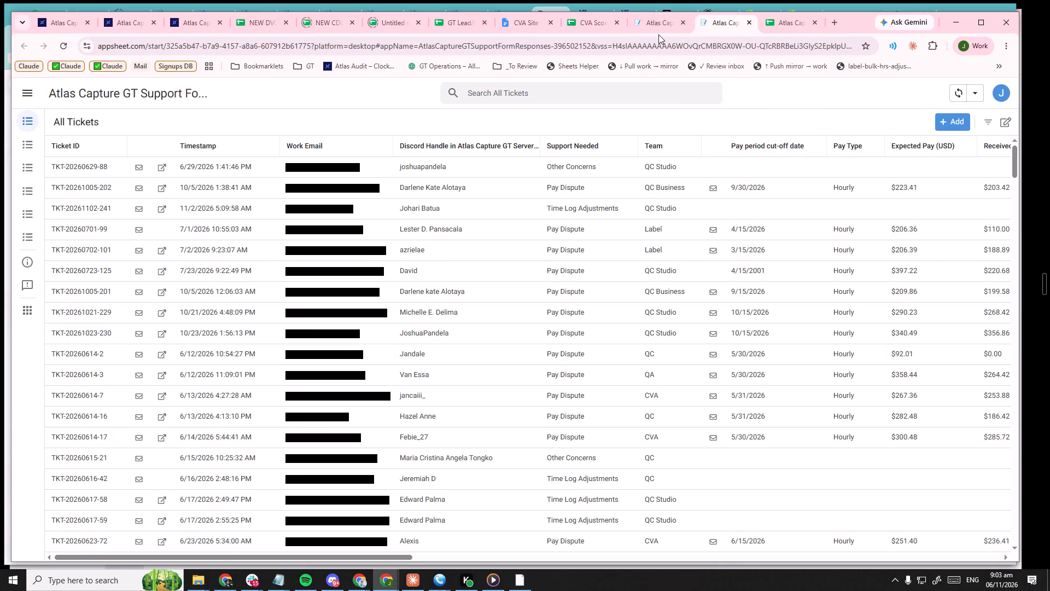
pyautogui.click(660, 34)
pyautogui.click(661, 24)
pyautogui.keyDown('shift'); pyautogui.scroll(-10, 883, 326); pyautogui.keyUp('shift')
pyautogui.keyDown('shift'); pyautogui.scroll(3, 564, 245); pyautogui.keyUp('shift')
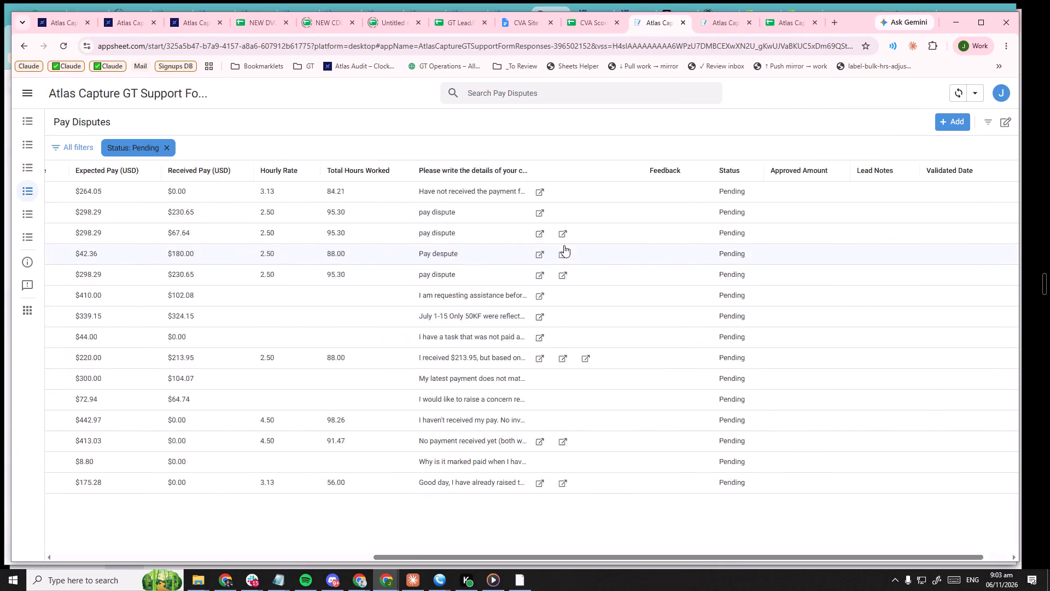
pyautogui.keyDown('shift'); pyautogui.scroll(9, 564, 245); pyautogui.keyUp('shift')
pyautogui.keyDown('shift'); pyautogui.scroll(-19, 567, 249); pyautogui.keyUp('shift')
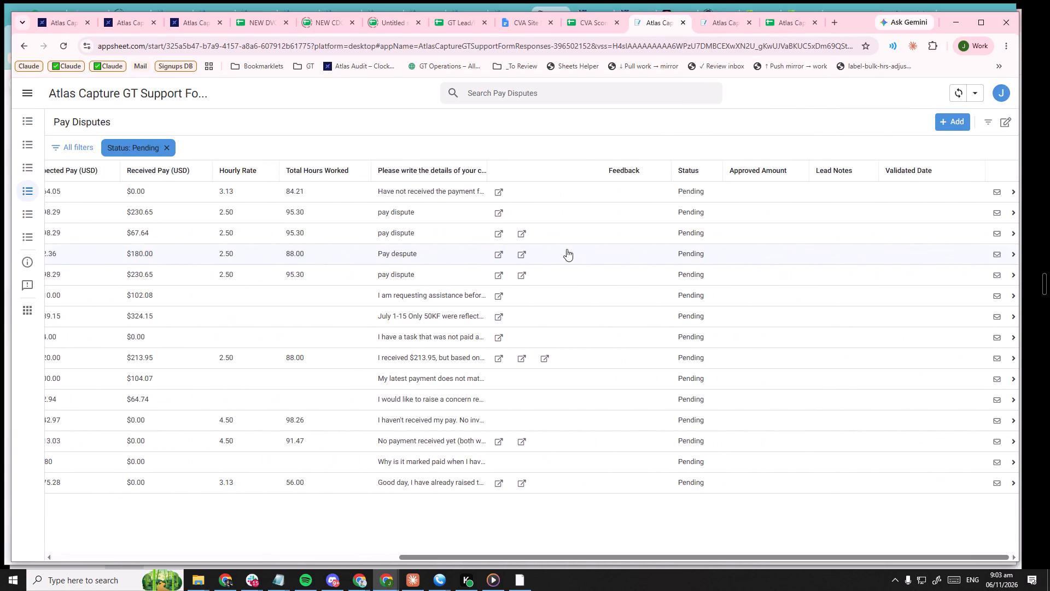
pyautogui.keyDown('shift'); pyautogui.scroll(12, 567, 249); pyautogui.keyUp('shift')
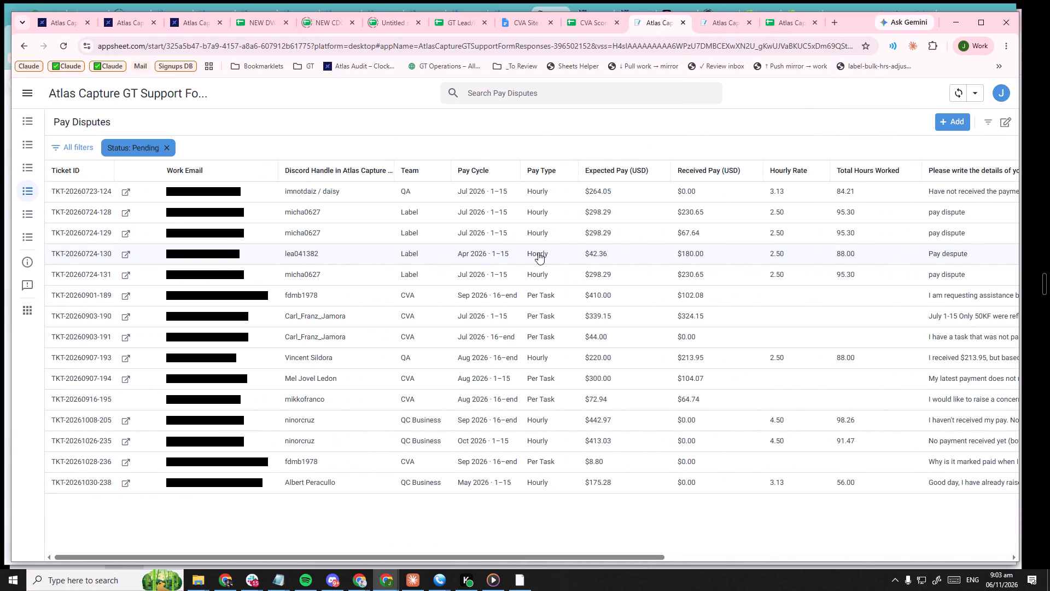
pyautogui.keyDown('shift'); pyautogui.scroll(-13, 224, 237); pyautogui.keyUp('shift')
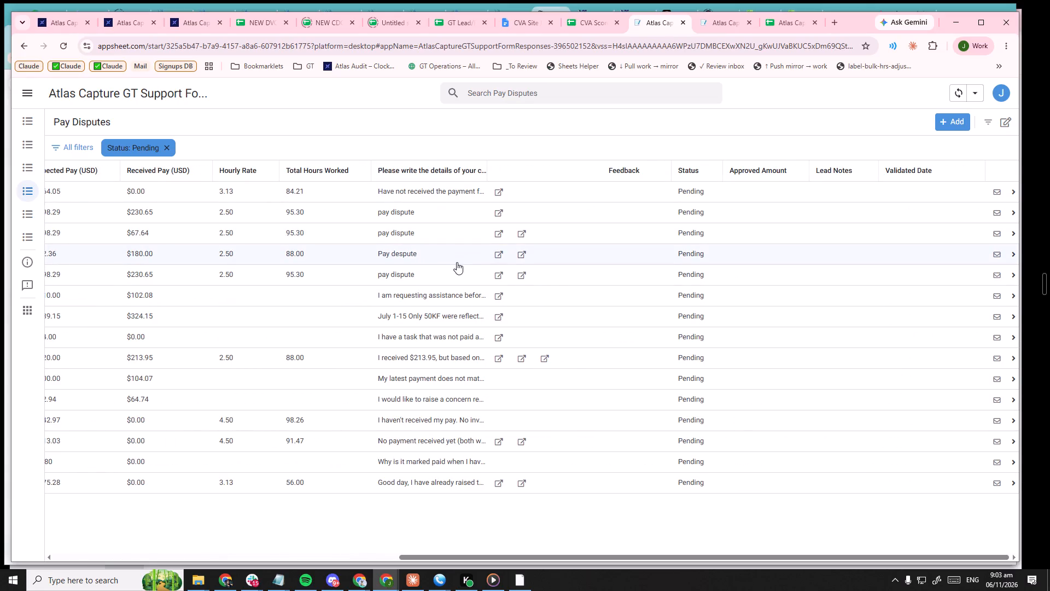
pyautogui.keyDown('shift'); pyautogui.scroll(12, 457, 262); pyautogui.keyUp('shift')
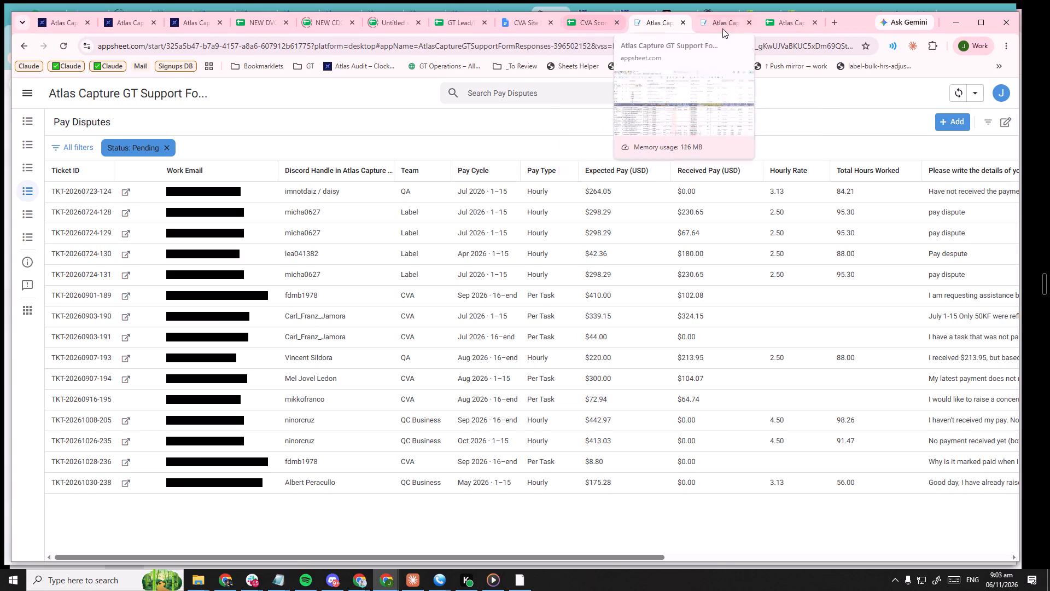
# Examine the Label team's pay disputes in rows 128 to 131 of the responses sheet, from pay amounts to ticket ID and status.
pyautogui.click(789, 27)
pyautogui.keyDown('shift'); pyautogui.scroll(6, 585, 360); pyautogui.keyUp('shift')
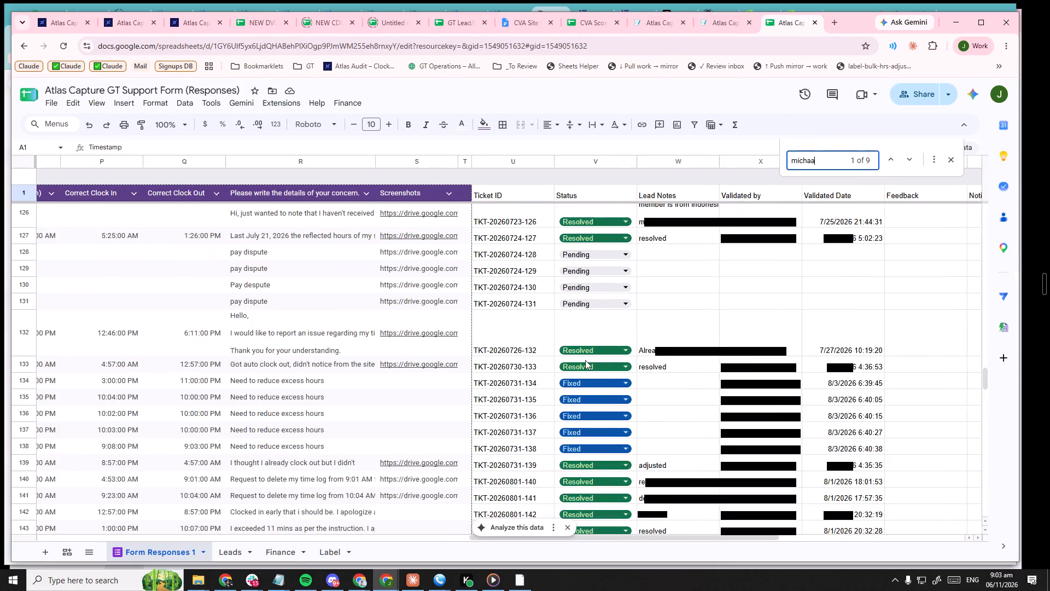
pyautogui.keyDown('shift'); pyautogui.scroll(13, 396, 291); pyautogui.keyUp('shift')
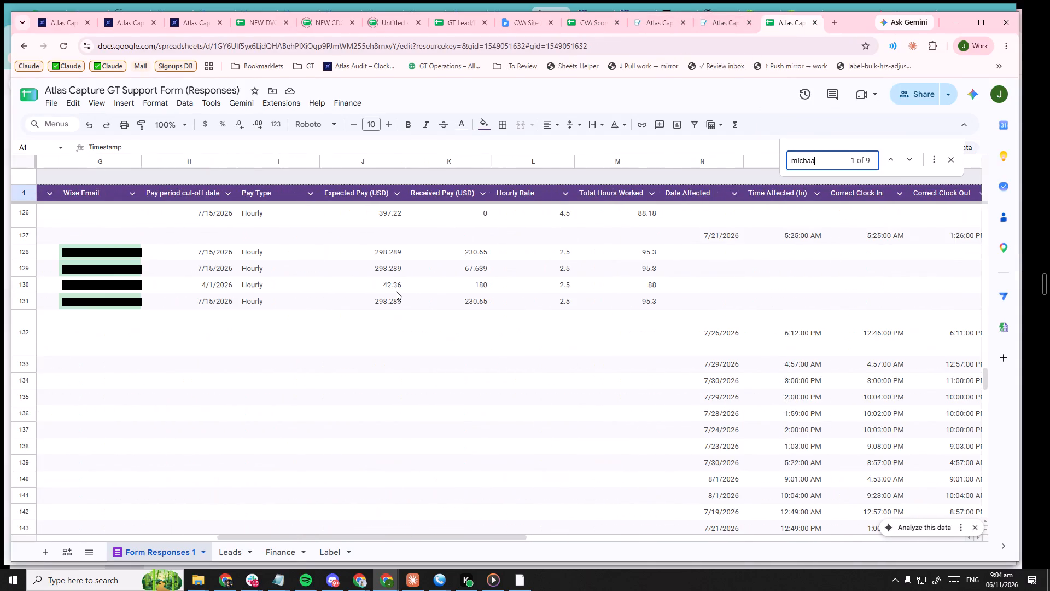
pyautogui.click(116, 256)
pyautogui.keyDown('shift'); pyautogui.scroll(-5, 618, 265); pyautogui.keyUp('shift')
pyautogui.keyDown('shift'); pyautogui.scroll(1, 618, 265); pyautogui.keyUp('shift')
pyautogui.keyDown('shift'); pyautogui.scroll(-6, 618, 265); pyautogui.keyUp('shift')
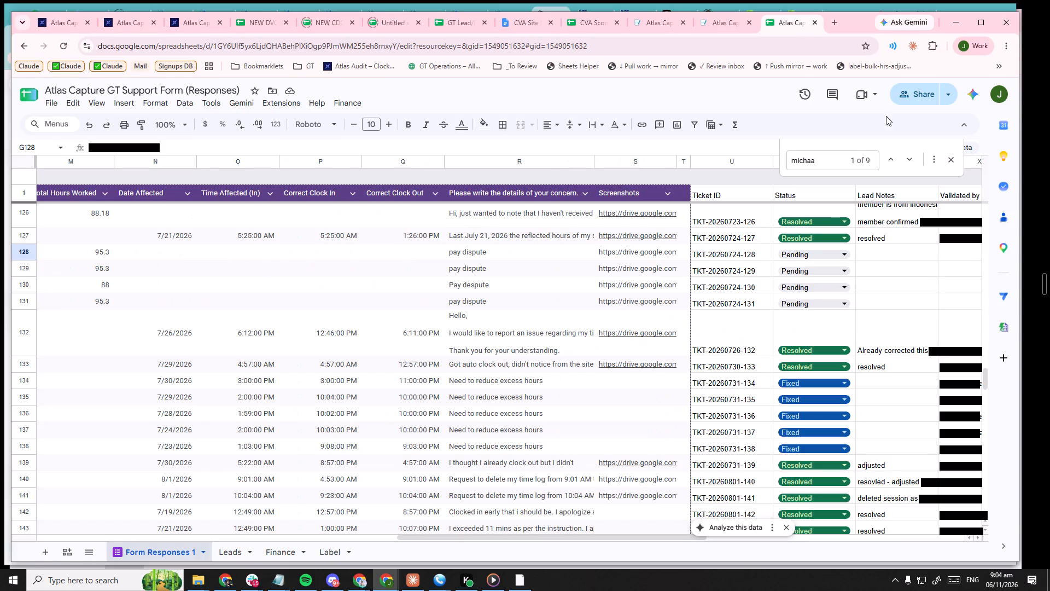
# Reorder the browser tabs so that the Pay Disputes view sits directly beside the responses spreadsheet.
pyautogui.click(712, 24)
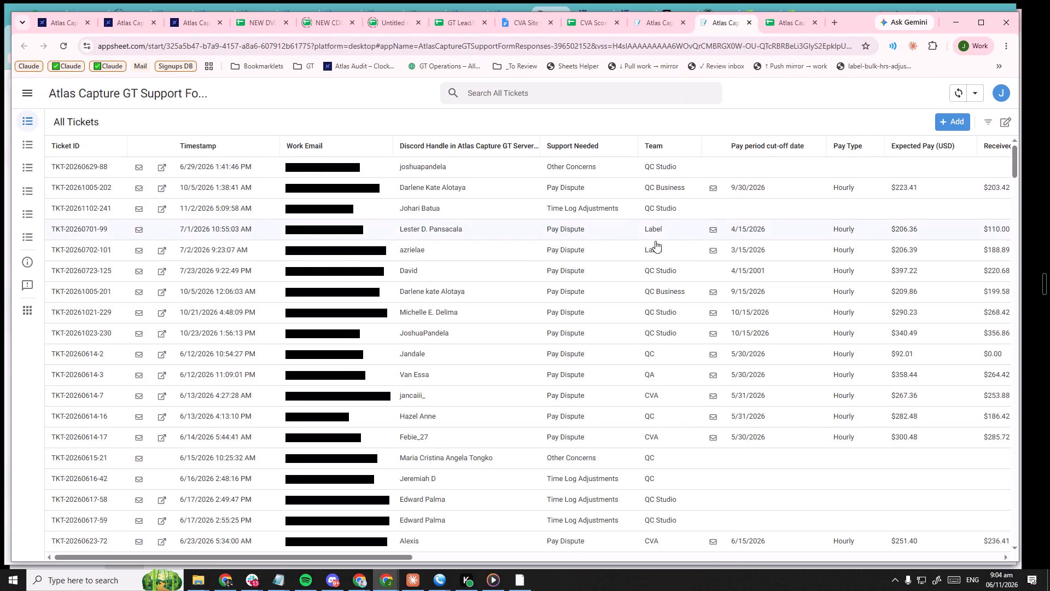
pyautogui.scroll(6, 617, 244)
pyautogui.moveTo(647, 24); pyautogui.dragTo(694, 24)
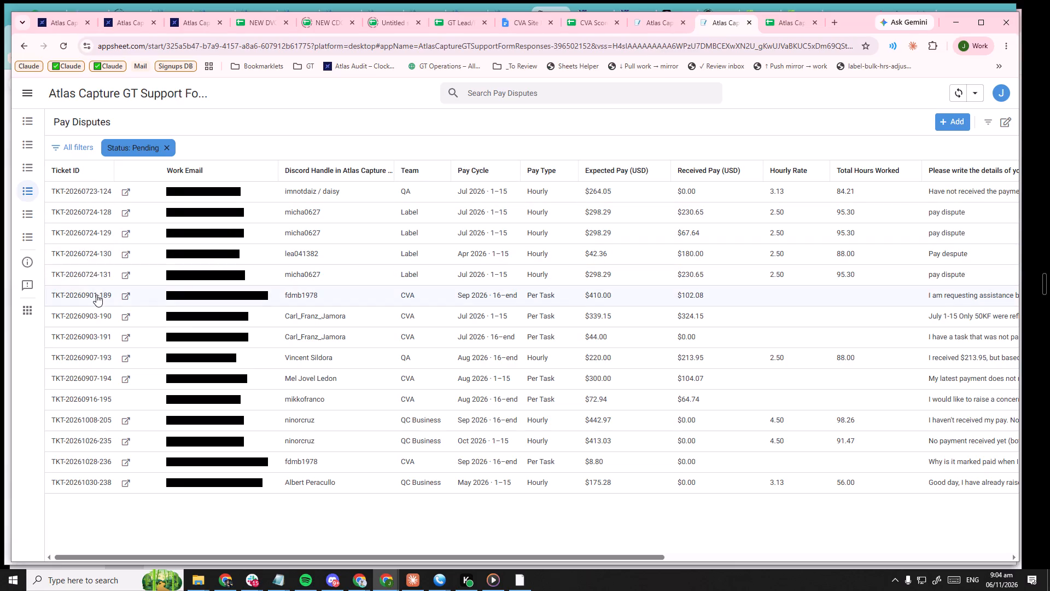
pyautogui.click(643, 26)
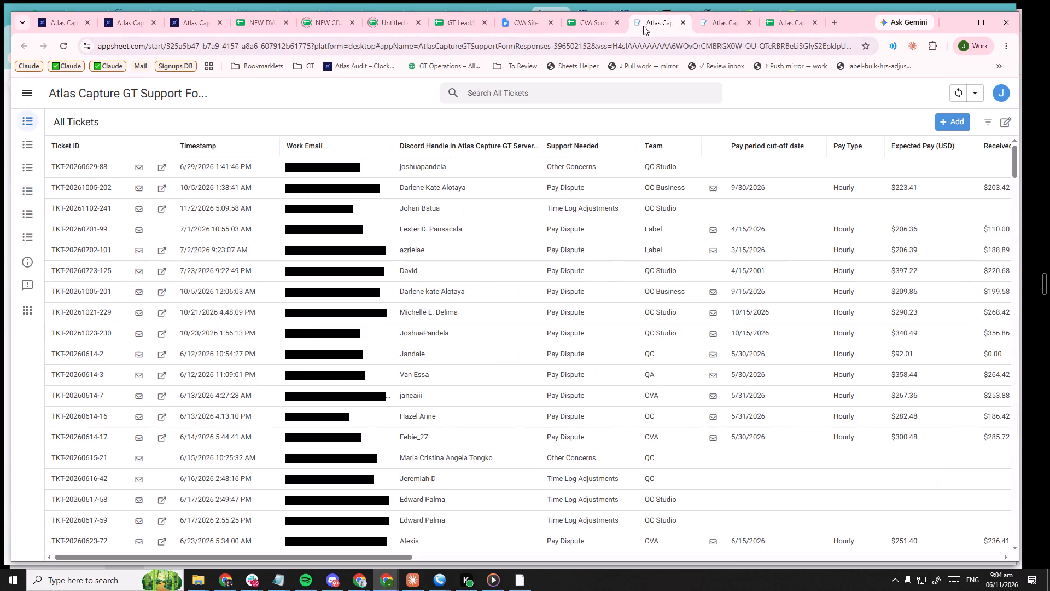
pyautogui.click(784, 27)
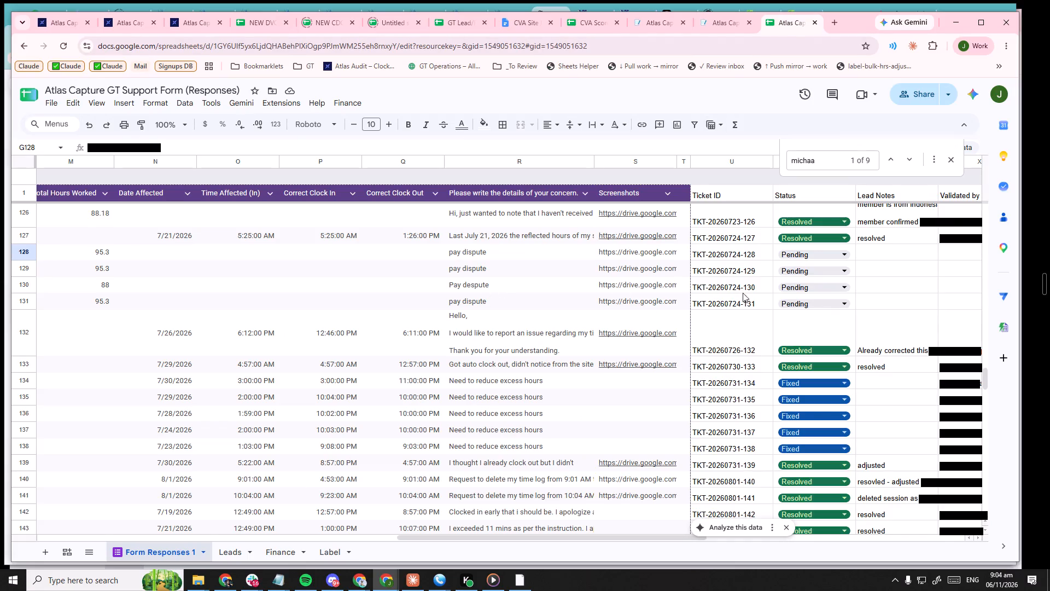
pyautogui.click(720, 30)
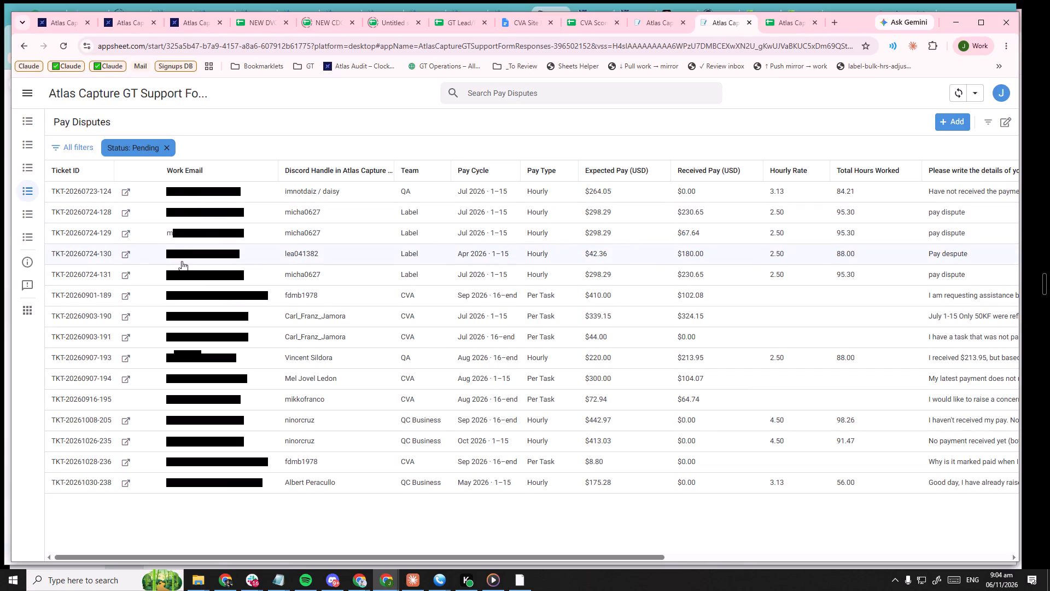
pyautogui.click(779, 22)
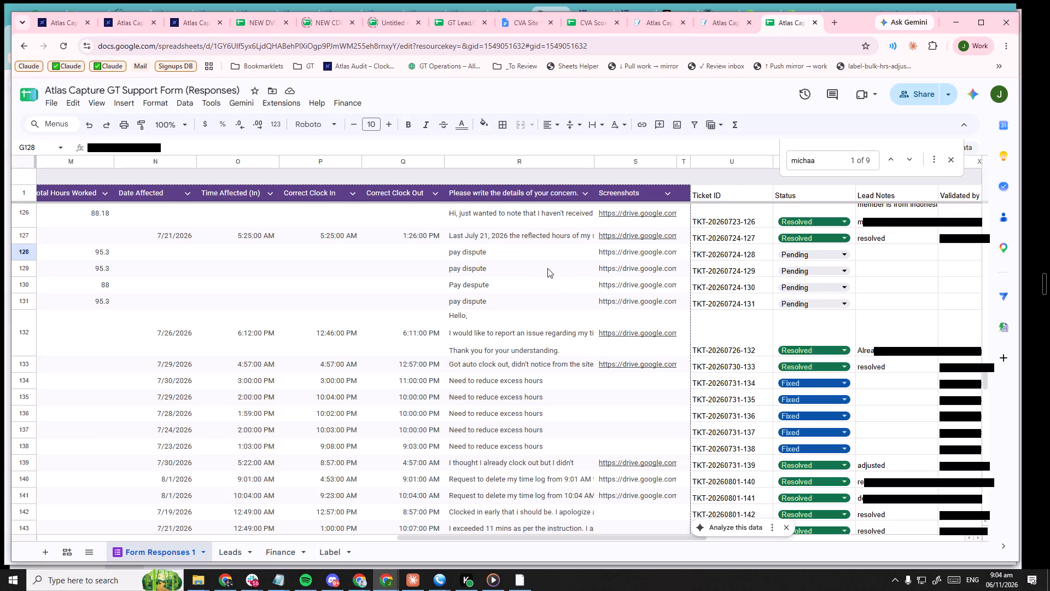
pyautogui.keyDown('shift'); pyautogui.scroll(-1, 562, 263); pyautogui.keyUp('shift')
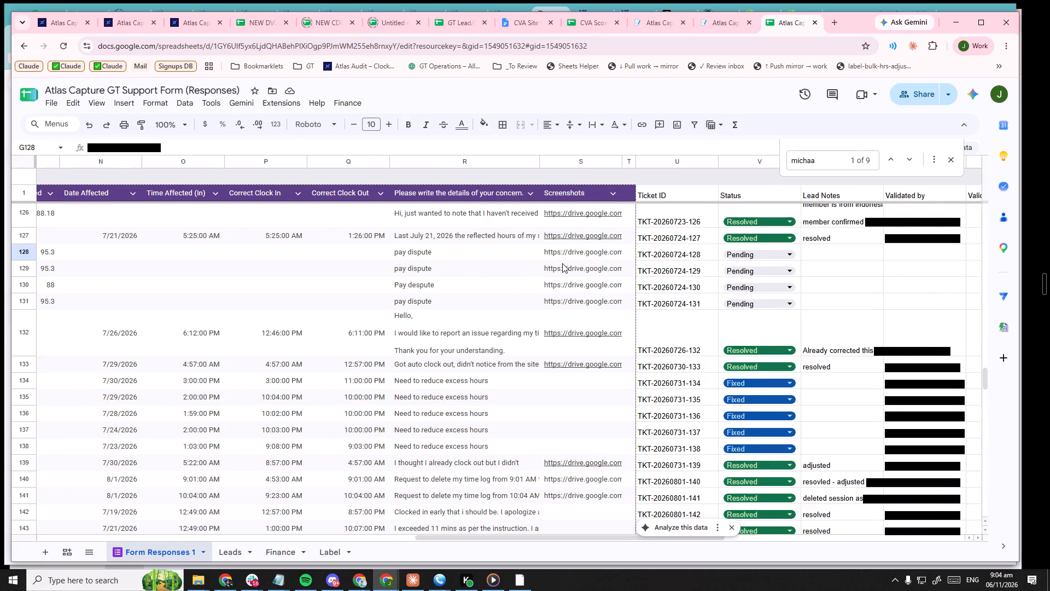
pyautogui.keyDown('shift'); pyautogui.scroll(1, 559, 264); pyautogui.keyUp('shift')
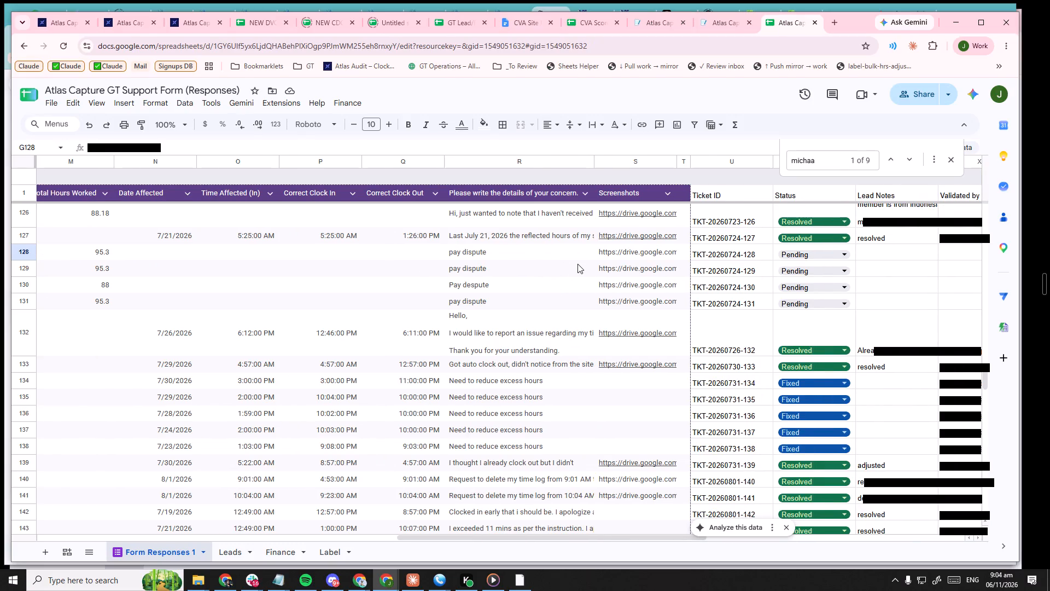
pyautogui.keyDown('shift'); pyautogui.scroll(2, 576, 264); pyautogui.keyUp('shift')
pyautogui.keyDown('shift'); pyautogui.scroll(-2, 576, 264); pyautogui.keyUp('shift')
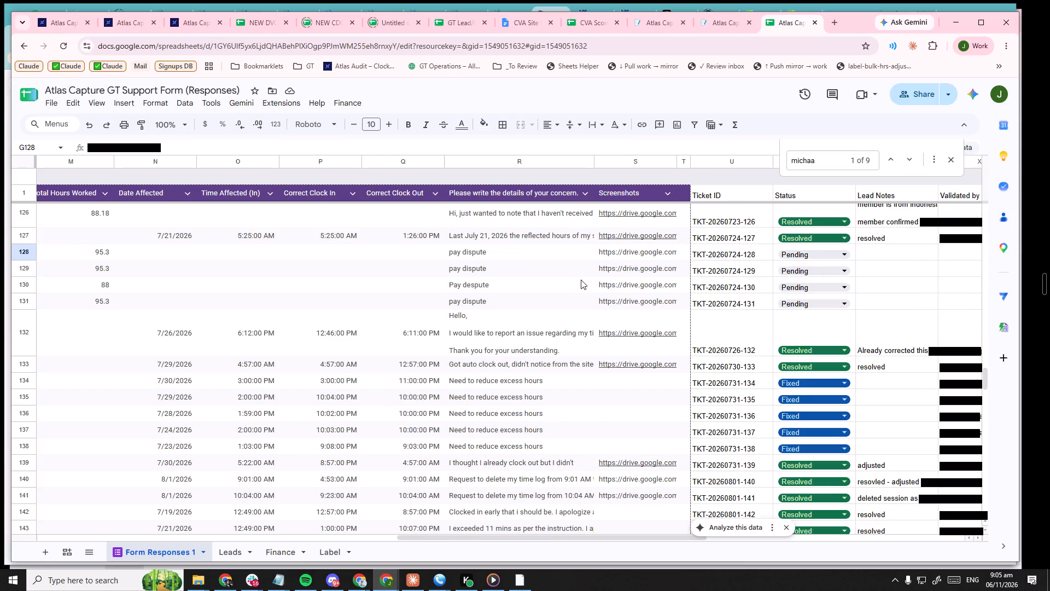
pyautogui.click(738, 22)
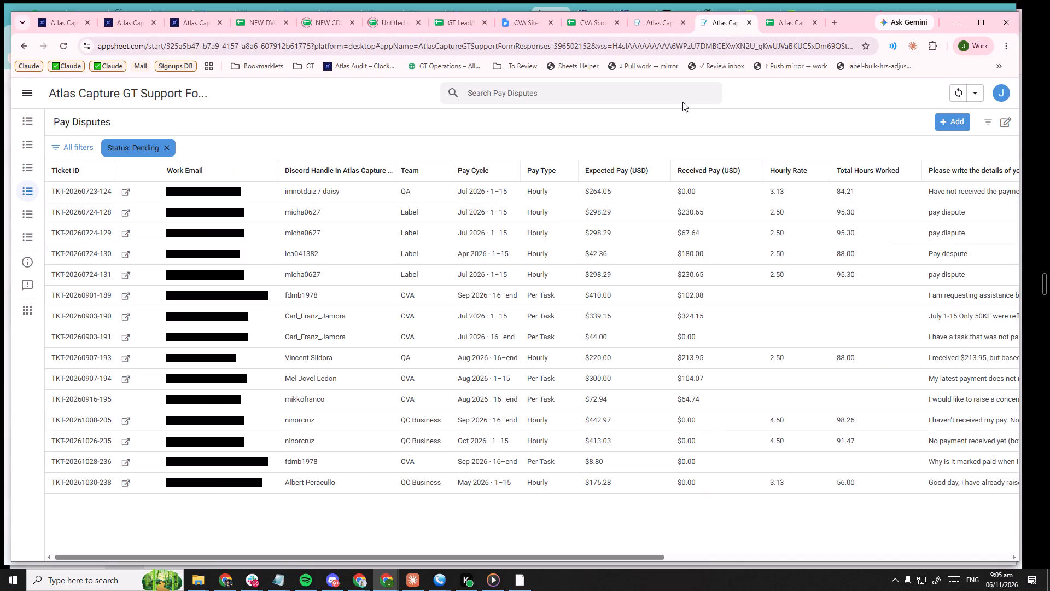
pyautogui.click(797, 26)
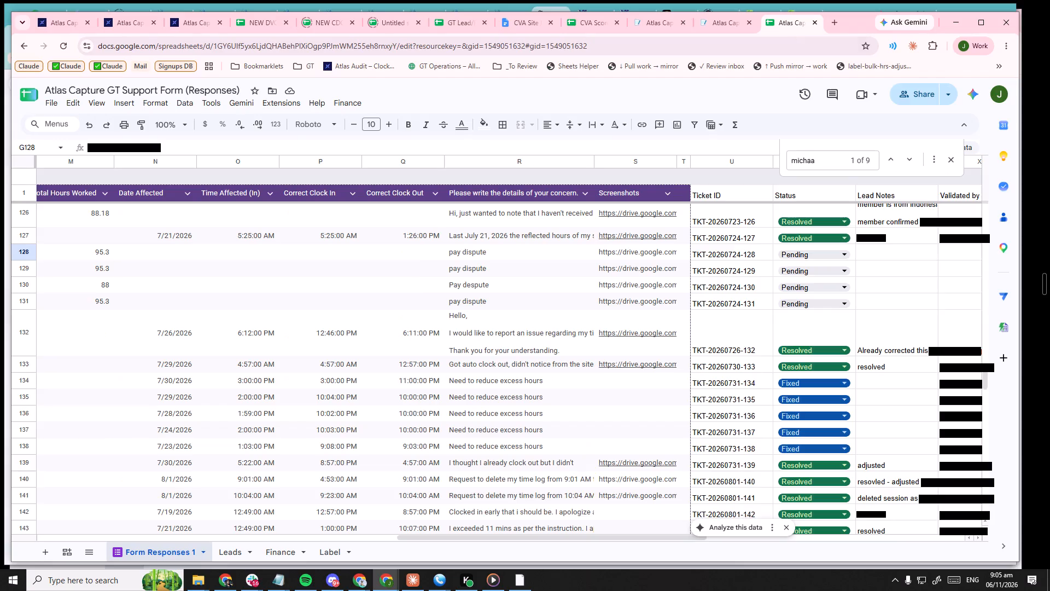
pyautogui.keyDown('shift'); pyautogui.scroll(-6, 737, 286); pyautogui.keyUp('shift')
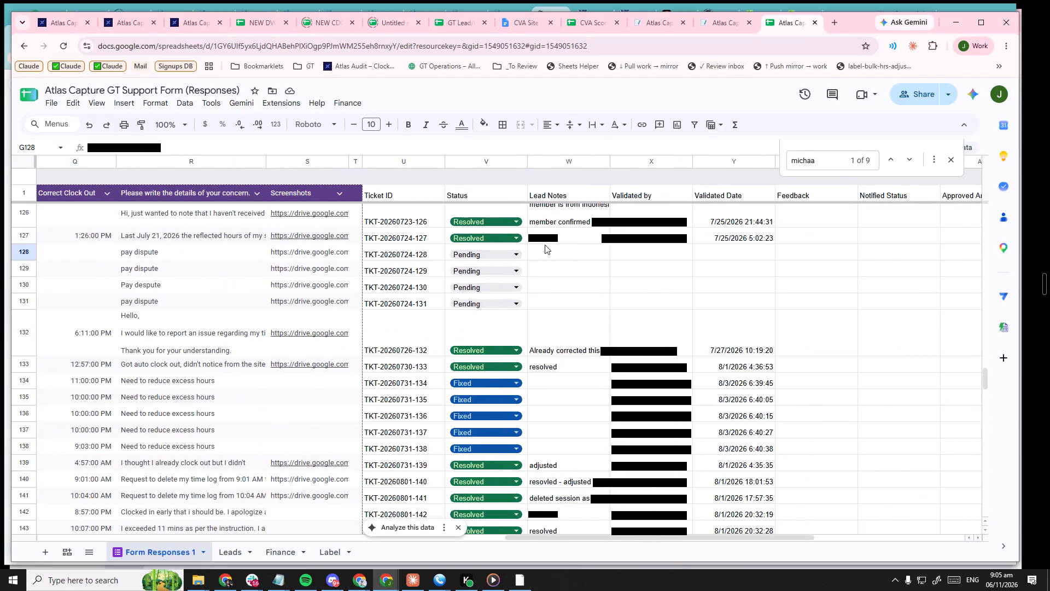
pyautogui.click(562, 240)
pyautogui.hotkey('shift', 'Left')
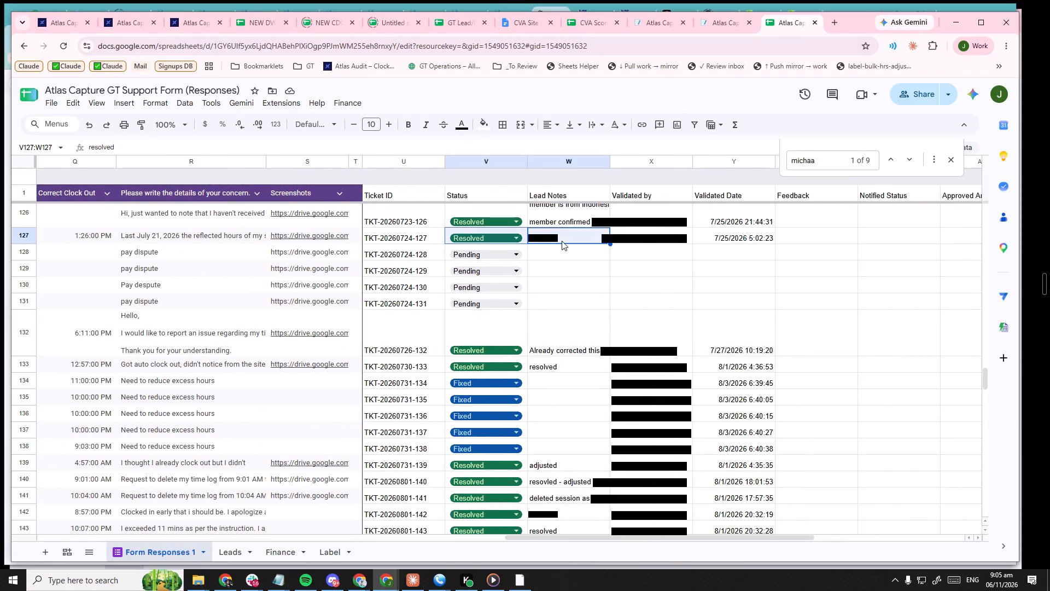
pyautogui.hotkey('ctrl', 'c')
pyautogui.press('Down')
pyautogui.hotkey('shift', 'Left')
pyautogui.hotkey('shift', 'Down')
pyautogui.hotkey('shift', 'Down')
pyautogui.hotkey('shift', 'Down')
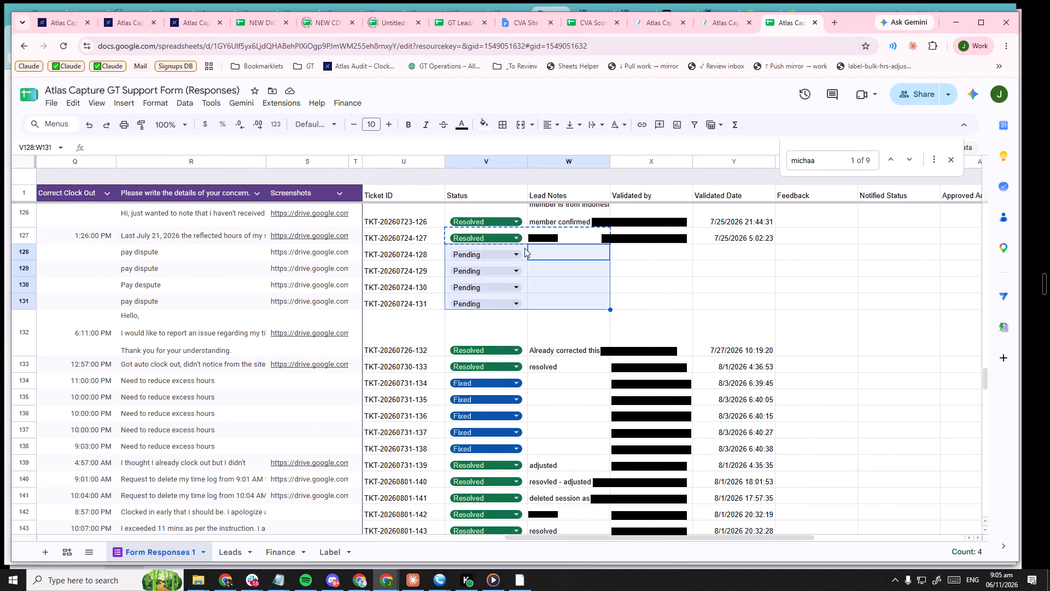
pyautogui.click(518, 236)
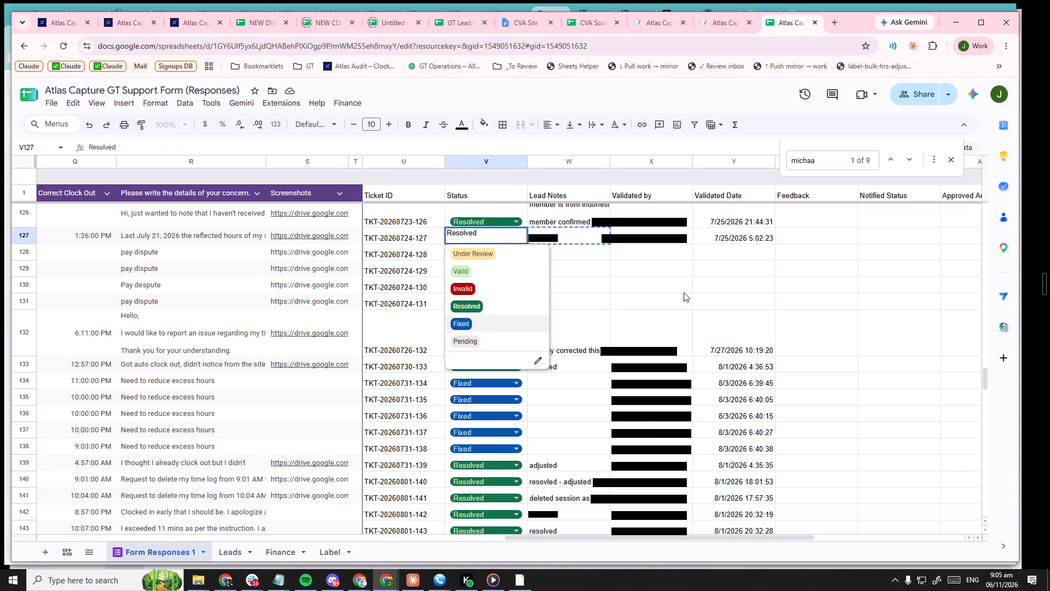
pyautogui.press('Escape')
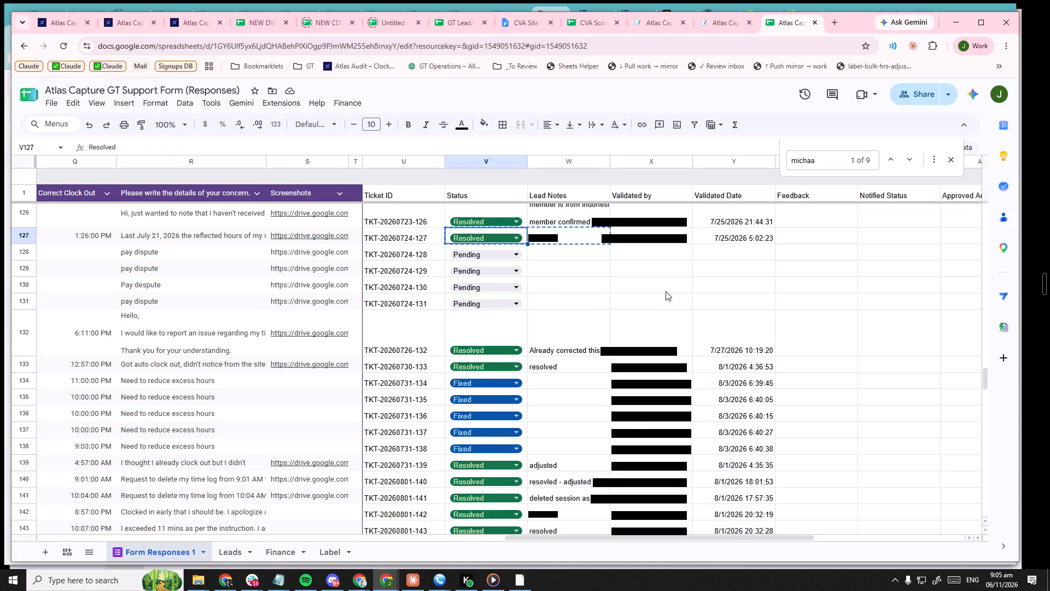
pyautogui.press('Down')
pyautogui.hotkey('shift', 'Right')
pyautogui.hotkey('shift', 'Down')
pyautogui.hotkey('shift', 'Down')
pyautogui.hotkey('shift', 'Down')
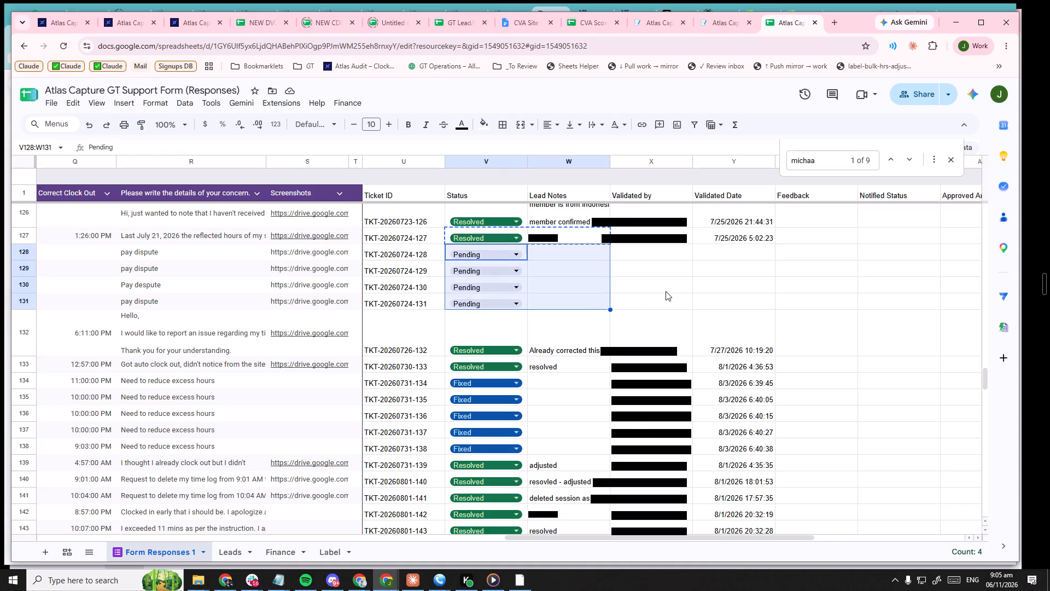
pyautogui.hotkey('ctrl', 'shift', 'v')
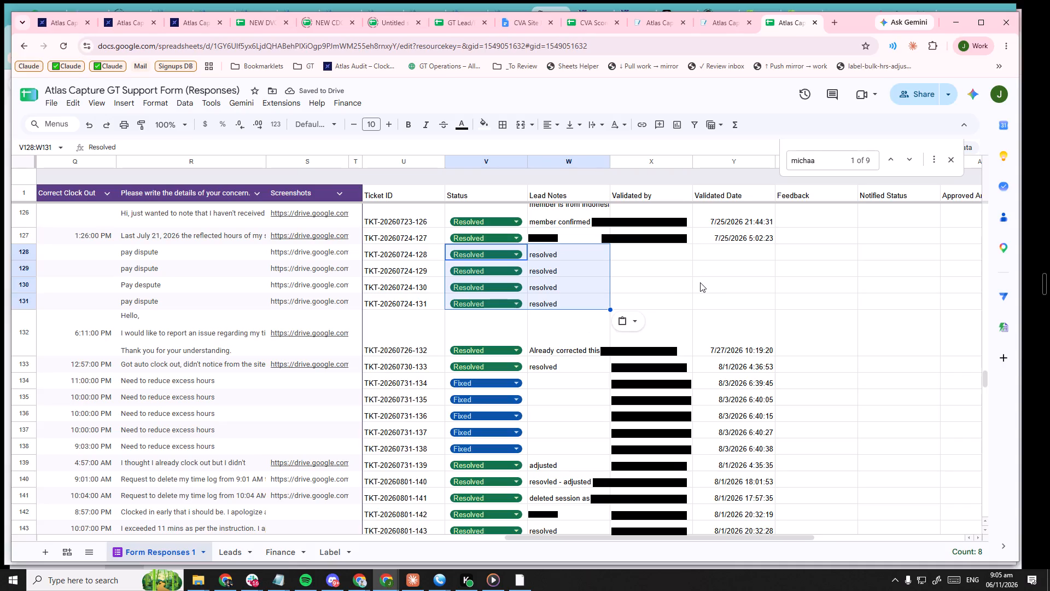
pyautogui.keyDown('shift'); pyautogui.scroll(-5, 708, 279); pyautogui.keyUp('shift')
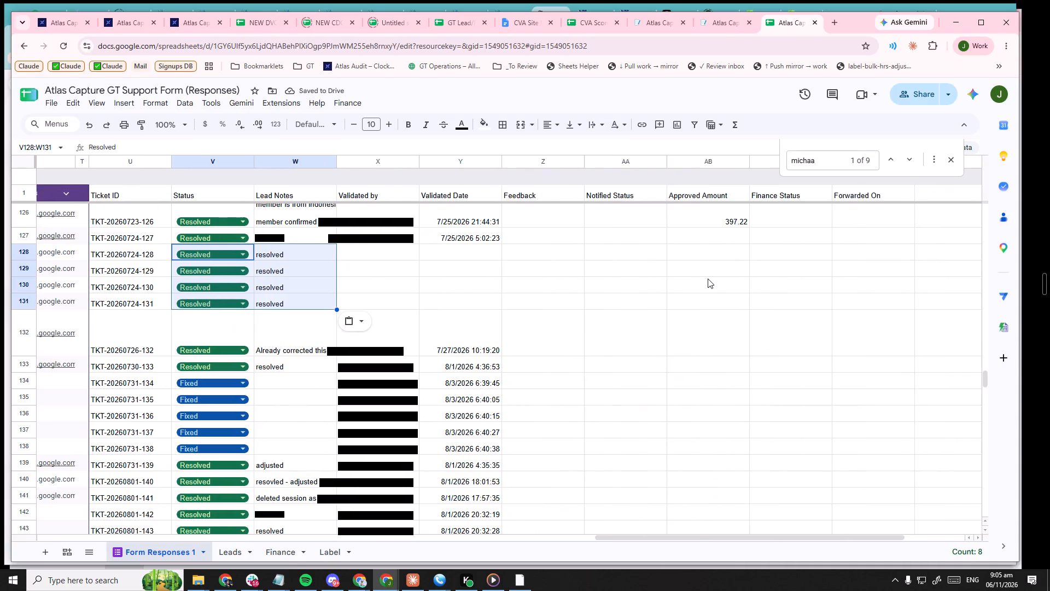
pyautogui.keyDown('shift'); pyautogui.scroll(-5, 708, 279); pyautogui.keyUp('shift')
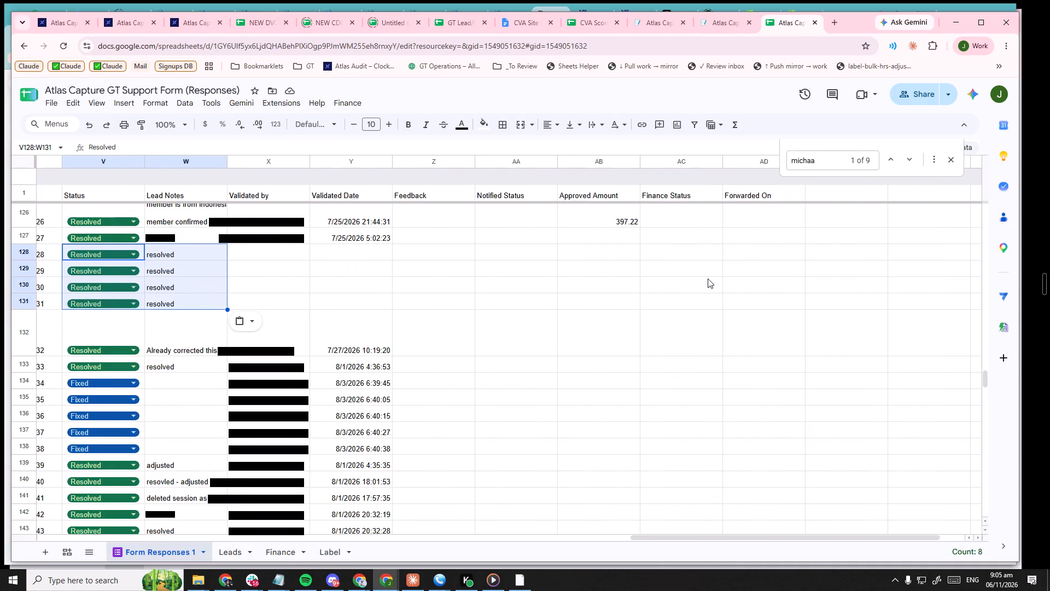
pyautogui.keyDown('shift'); pyautogui.scroll(-1, 708, 279); pyautogui.keyUp('shift')
pyautogui.keyDown('shift'); pyautogui.scroll(4, 708, 279); pyautogui.keyUp('shift')
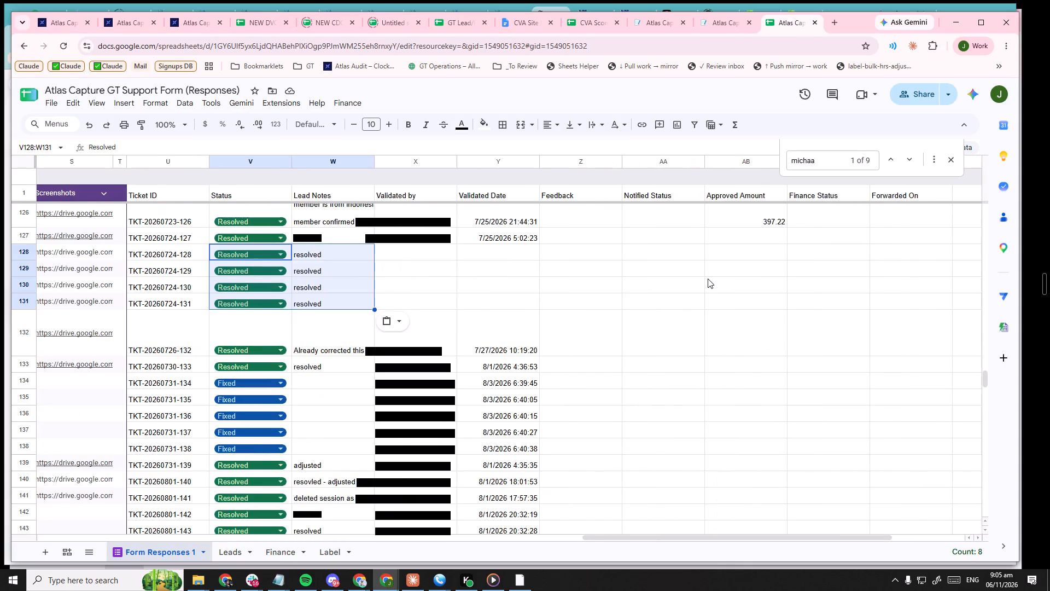
pyautogui.keyDown('shift'); pyautogui.scroll(-6, 708, 279); pyautogui.keyUp('shift')
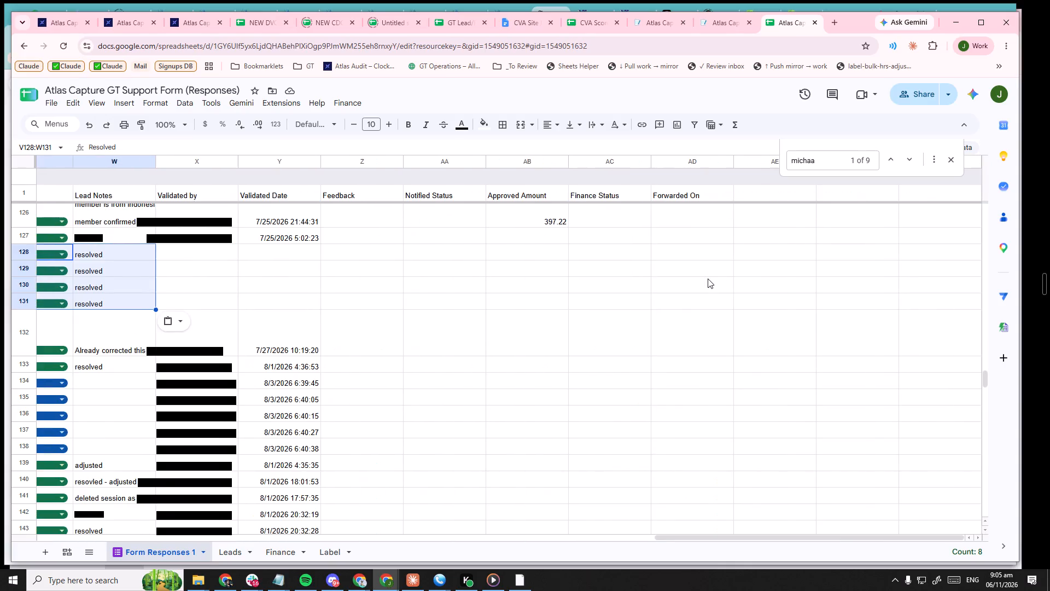
pyautogui.keyDown('shift'); pyautogui.scroll(-8, 708, 279); pyautogui.keyUp('shift')
pyautogui.keyDown('shift'); pyautogui.scroll(17, 708, 280); pyautogui.keyUp('shift')
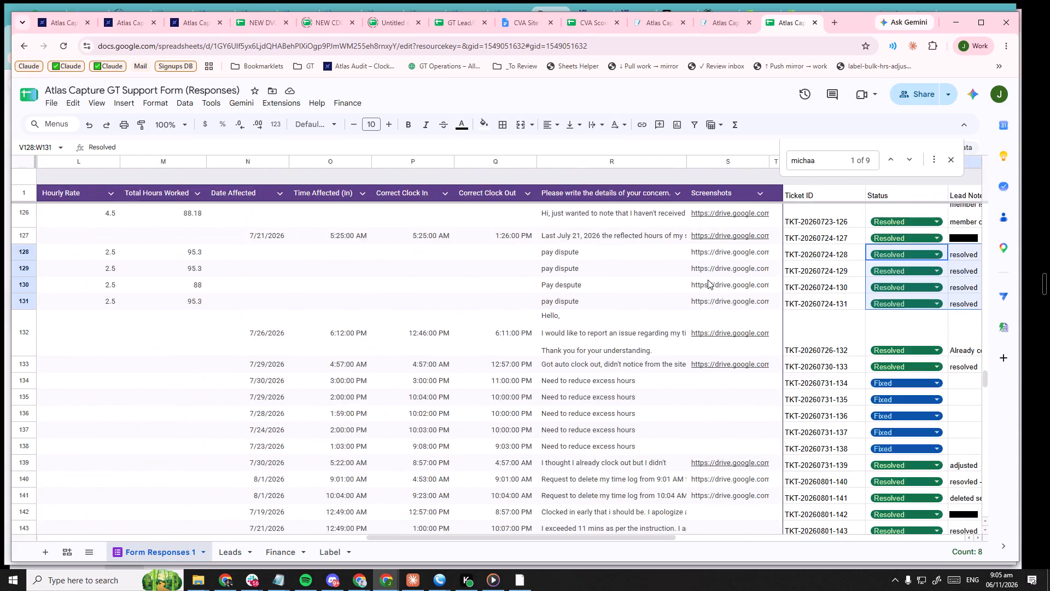
pyautogui.keyDown('shift'); pyautogui.scroll(8, 708, 280); pyautogui.keyUp('shift')
pyautogui.keyDown('shift'); pyautogui.scroll(-20, 708, 280); pyautogui.keyUp('shift')
pyautogui.keyDown('shift'); pyautogui.scroll(-14, 708, 280); pyautogui.keyUp('shift')
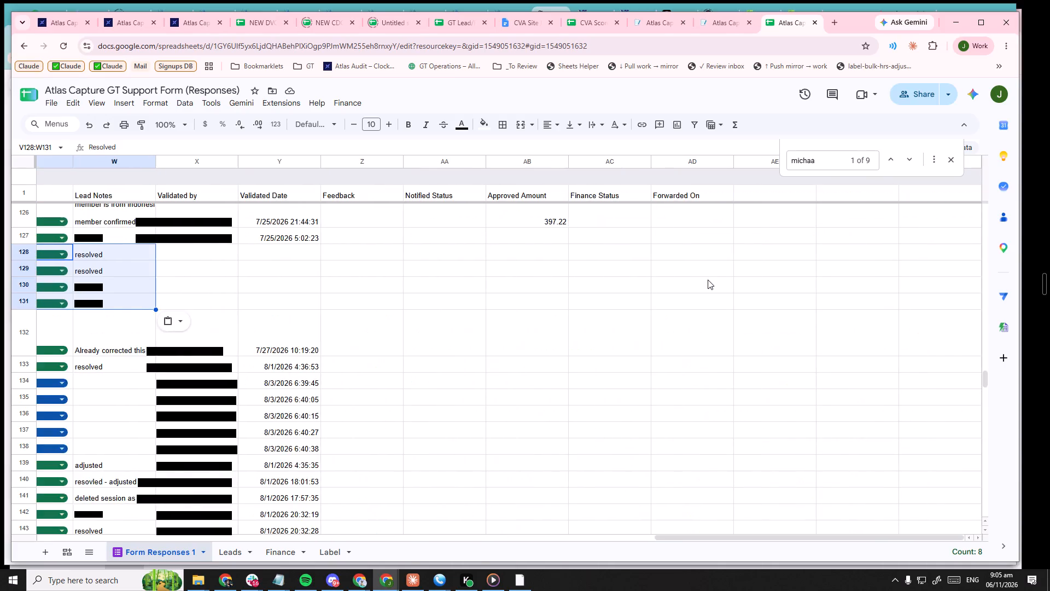
pyautogui.scroll(12, 708, 280)
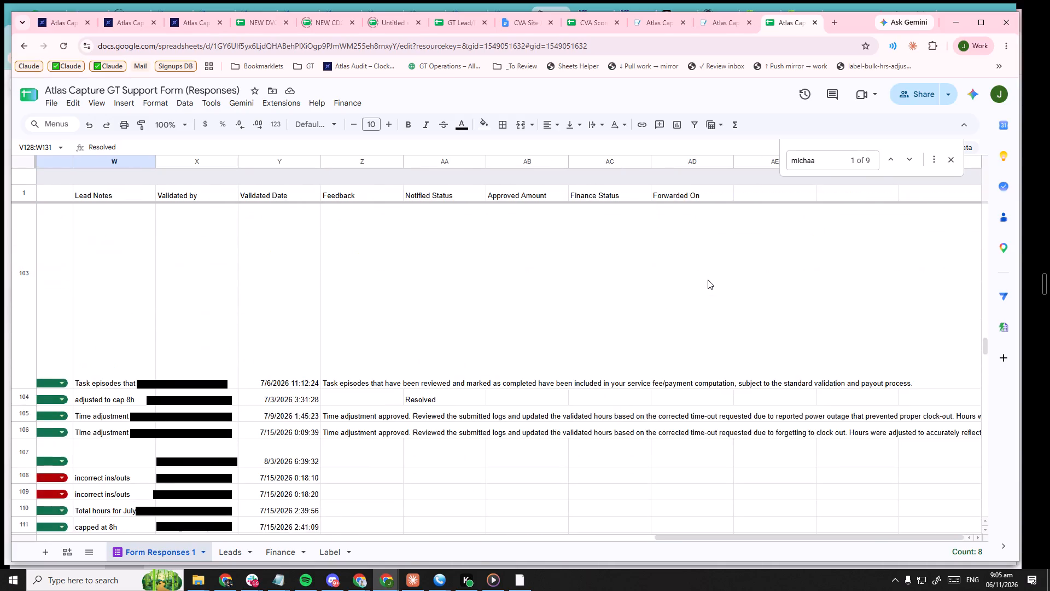
pyautogui.scroll(-12, 708, 280)
pyautogui.keyDown('shift'); pyautogui.scroll(4, 707, 282); pyautogui.keyUp('shift')
pyautogui.scroll(1, 701, 288)
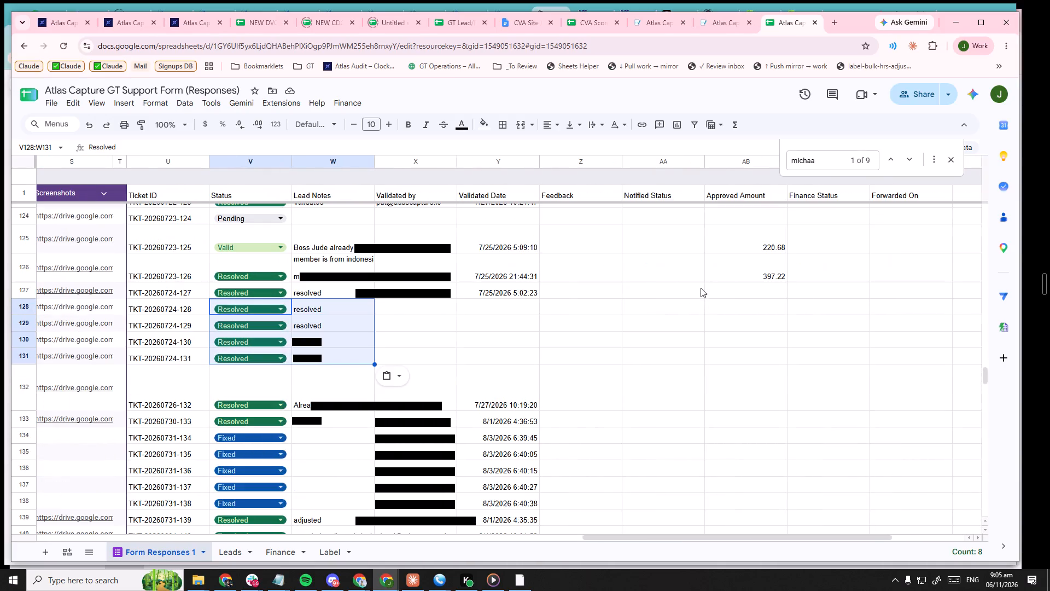
pyautogui.click(712, 321)
pyautogui.scroll(-2, 444, 455)
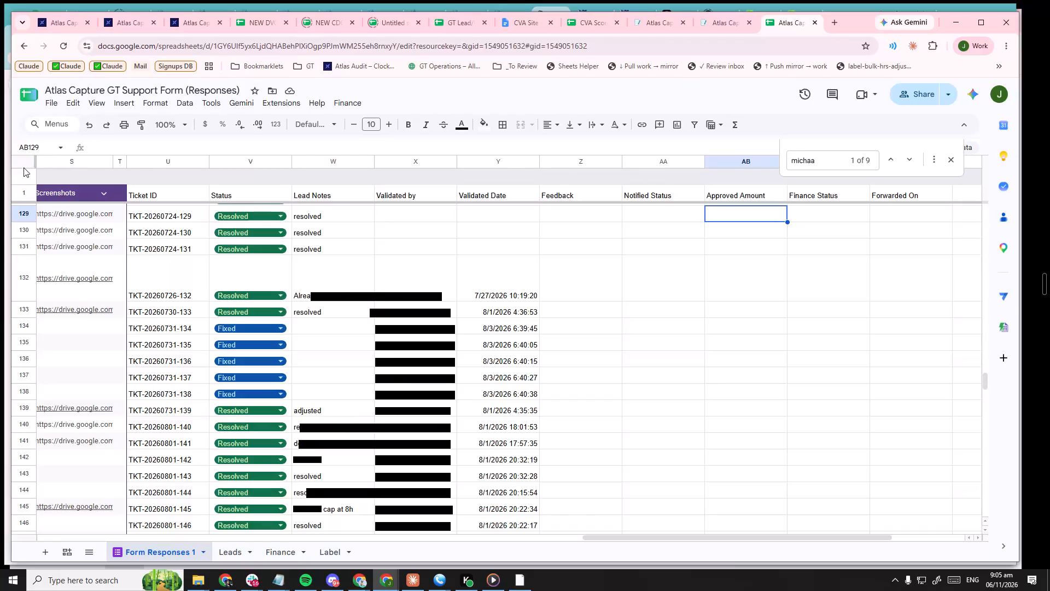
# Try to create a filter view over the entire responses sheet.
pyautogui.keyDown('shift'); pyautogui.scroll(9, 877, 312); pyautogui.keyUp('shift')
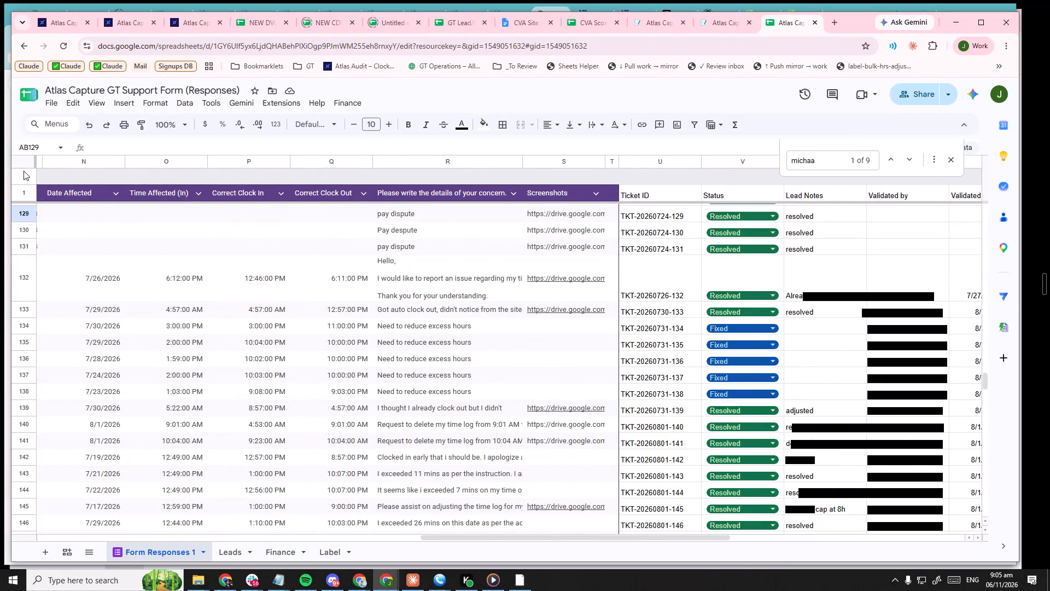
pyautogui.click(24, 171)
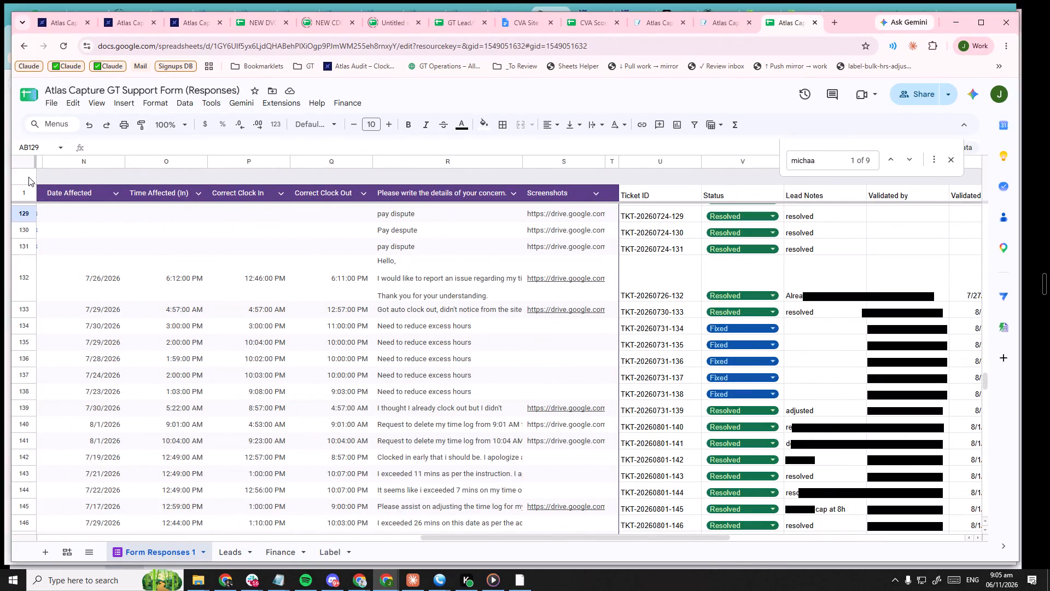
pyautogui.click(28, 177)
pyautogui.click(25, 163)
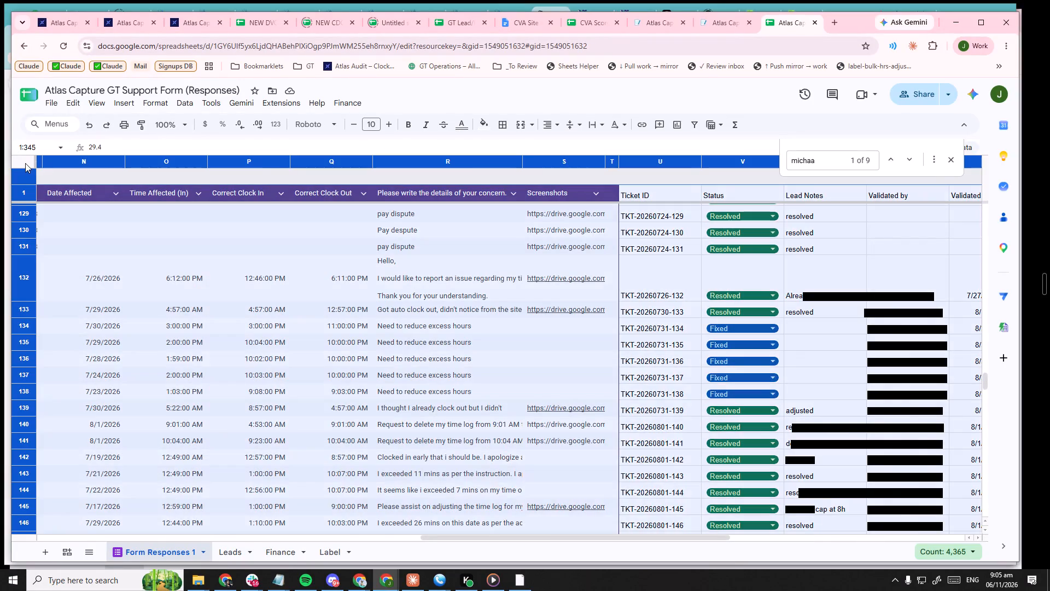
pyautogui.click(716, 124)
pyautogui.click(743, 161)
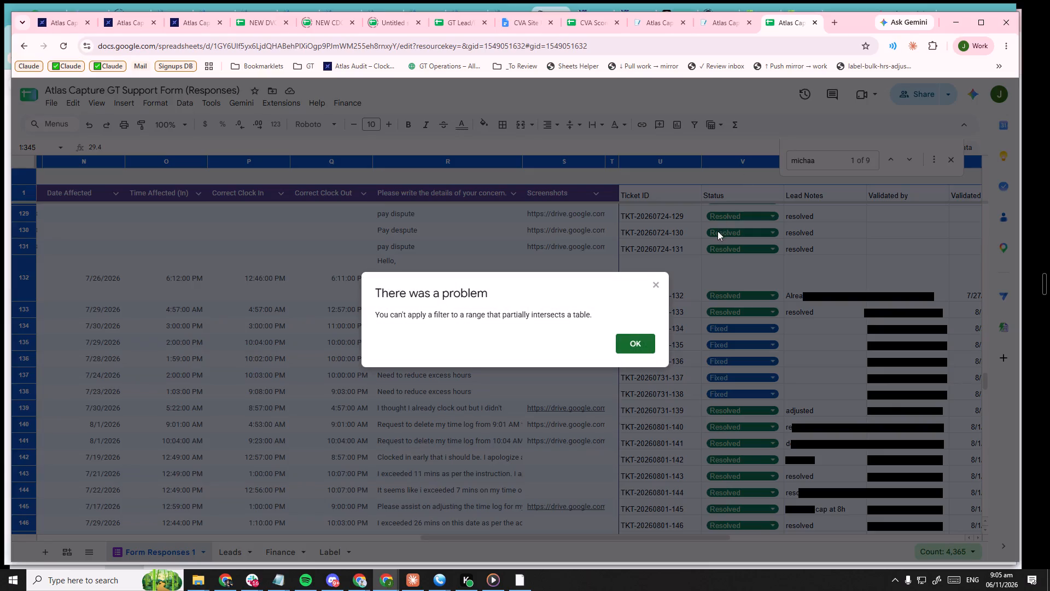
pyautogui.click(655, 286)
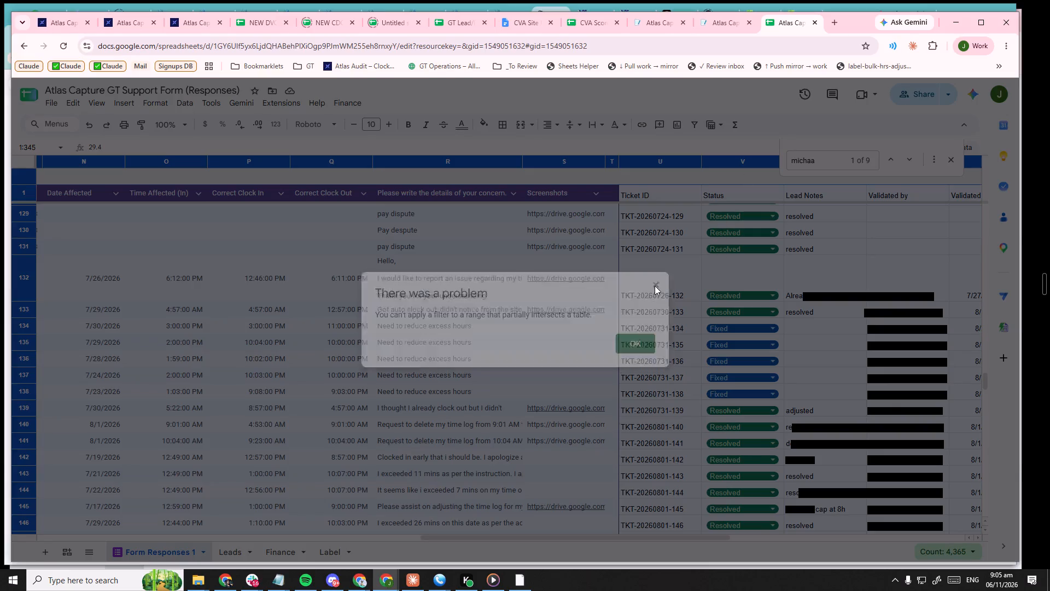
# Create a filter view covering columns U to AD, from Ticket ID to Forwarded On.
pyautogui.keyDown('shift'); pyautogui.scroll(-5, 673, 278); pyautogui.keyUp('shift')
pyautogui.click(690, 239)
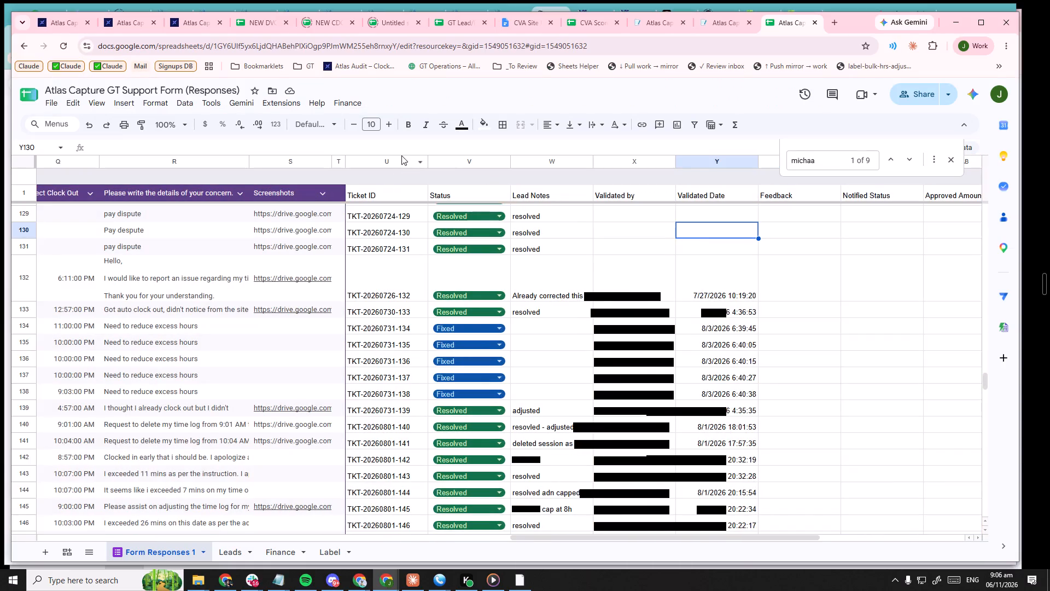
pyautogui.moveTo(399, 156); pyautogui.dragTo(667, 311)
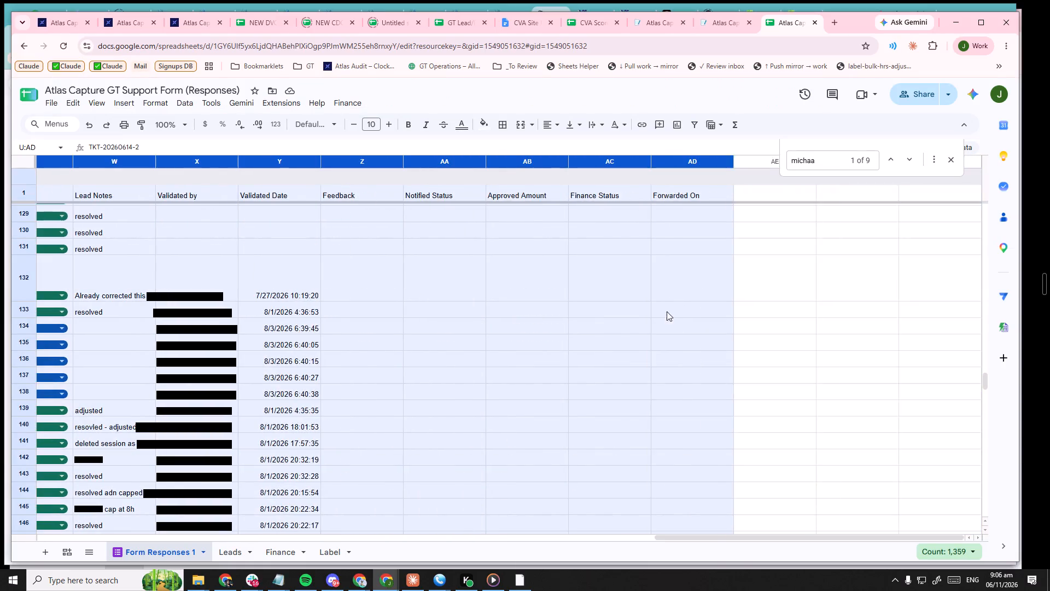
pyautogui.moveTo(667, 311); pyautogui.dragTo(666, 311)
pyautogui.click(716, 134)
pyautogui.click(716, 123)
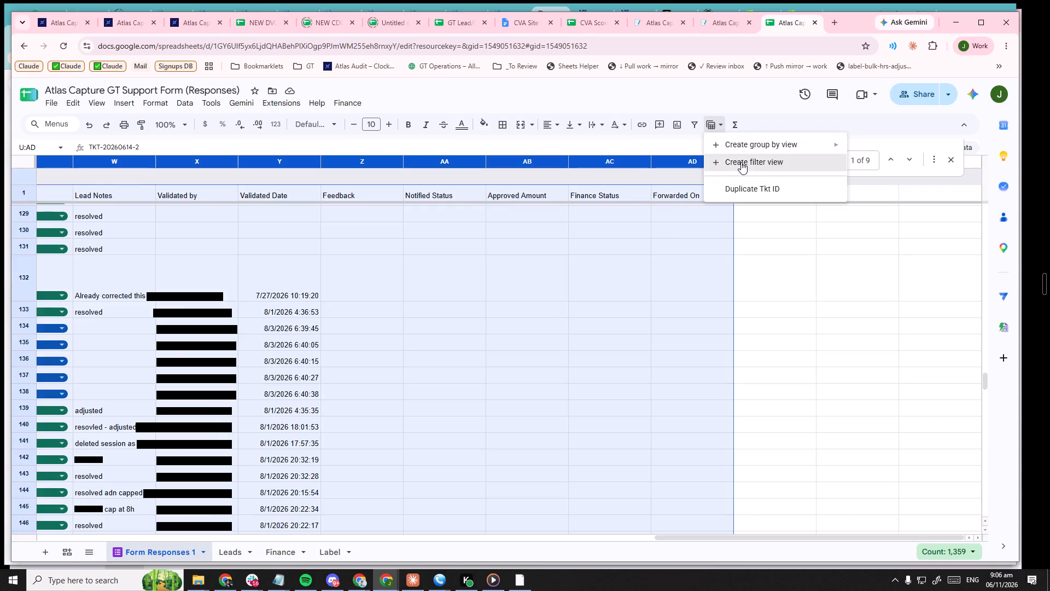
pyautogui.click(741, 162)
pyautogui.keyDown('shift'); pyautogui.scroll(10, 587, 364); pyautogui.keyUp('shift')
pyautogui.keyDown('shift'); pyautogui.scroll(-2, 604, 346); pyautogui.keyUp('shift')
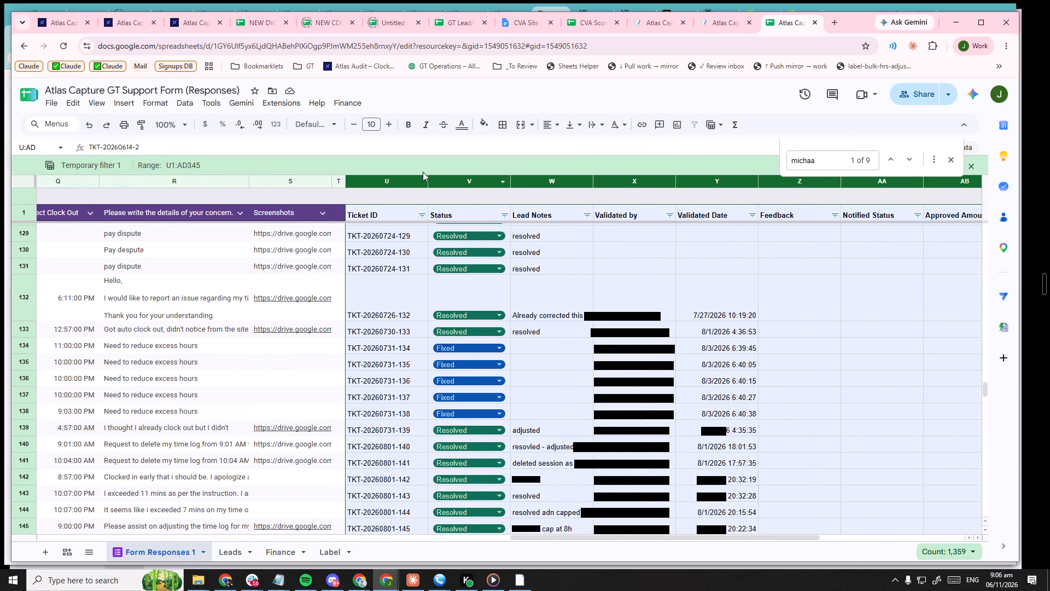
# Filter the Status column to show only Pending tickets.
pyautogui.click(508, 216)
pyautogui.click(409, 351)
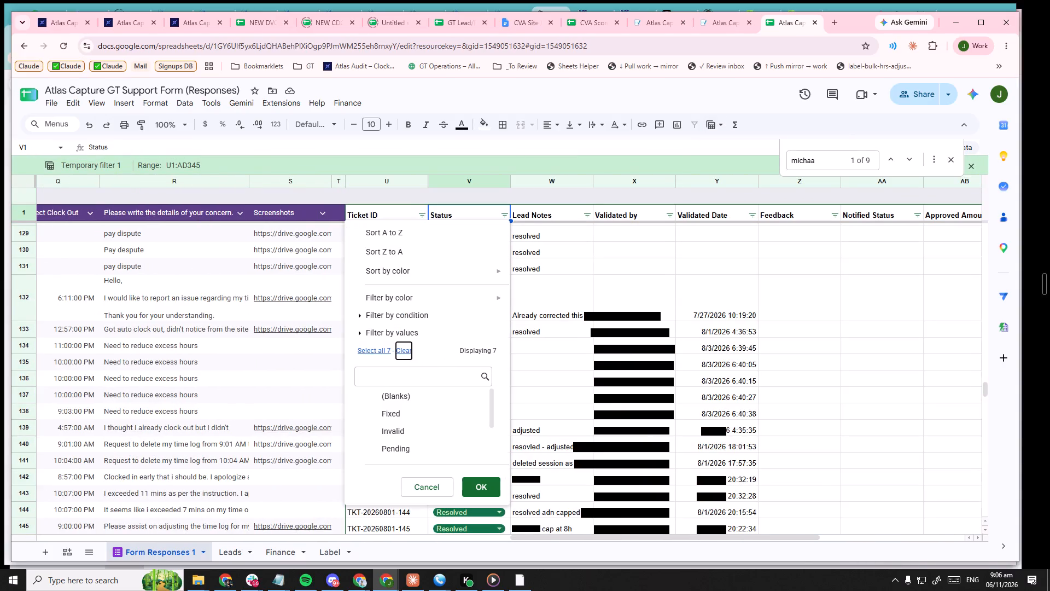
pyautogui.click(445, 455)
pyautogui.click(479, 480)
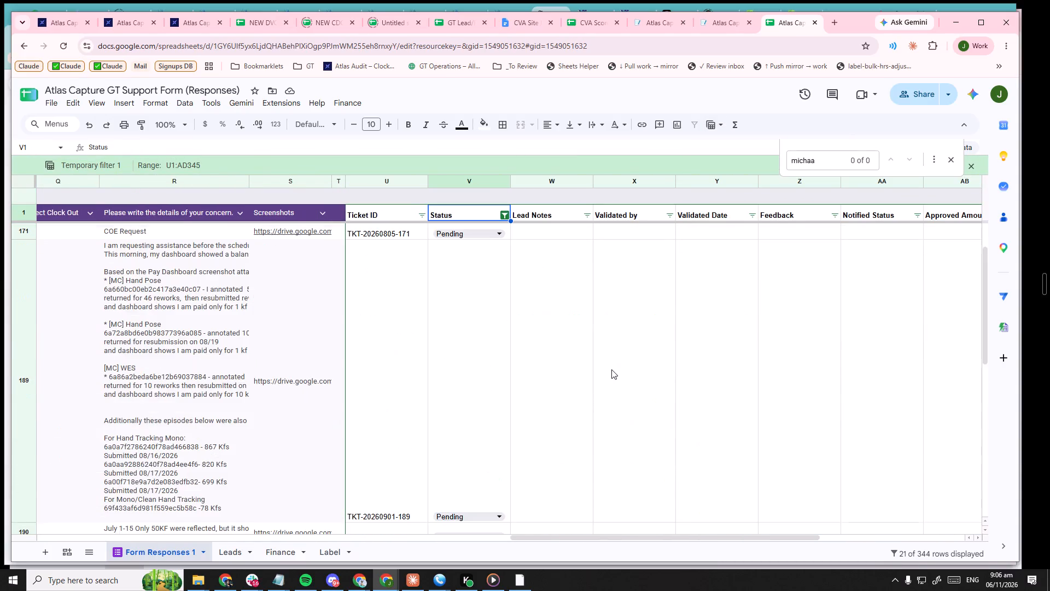
# Look through the filtered pending tickets, checking their IDs, concern details, and notes and finance columns.
pyautogui.scroll(7, 611, 369)
pyautogui.scroll(-6, 611, 369)
pyautogui.scroll(4, 611, 369)
pyautogui.scroll(-12, 611, 369)
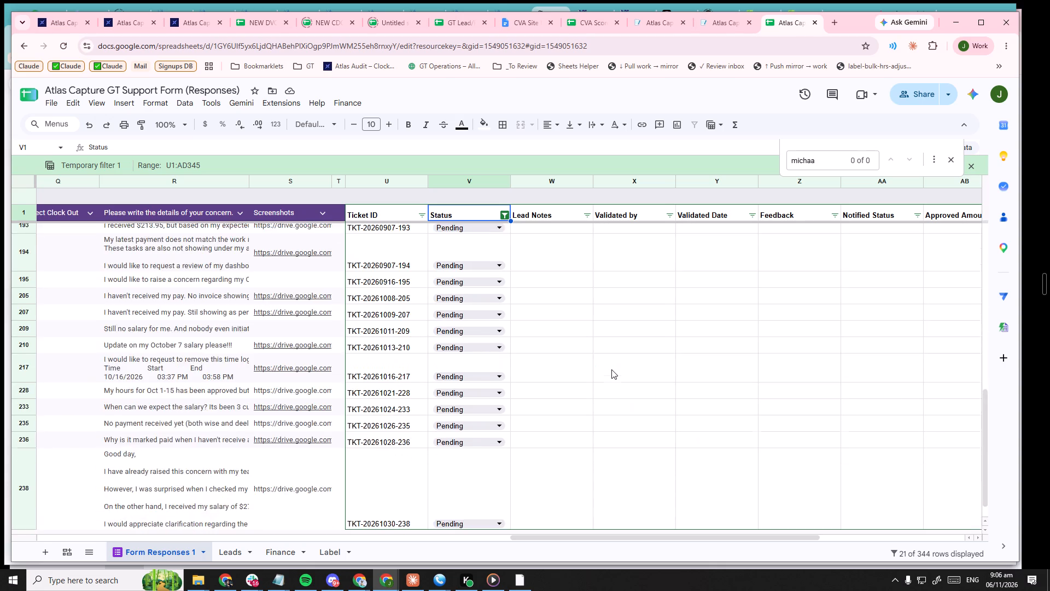
pyautogui.scroll(-5, 609, 369)
pyautogui.scroll(16, 606, 370)
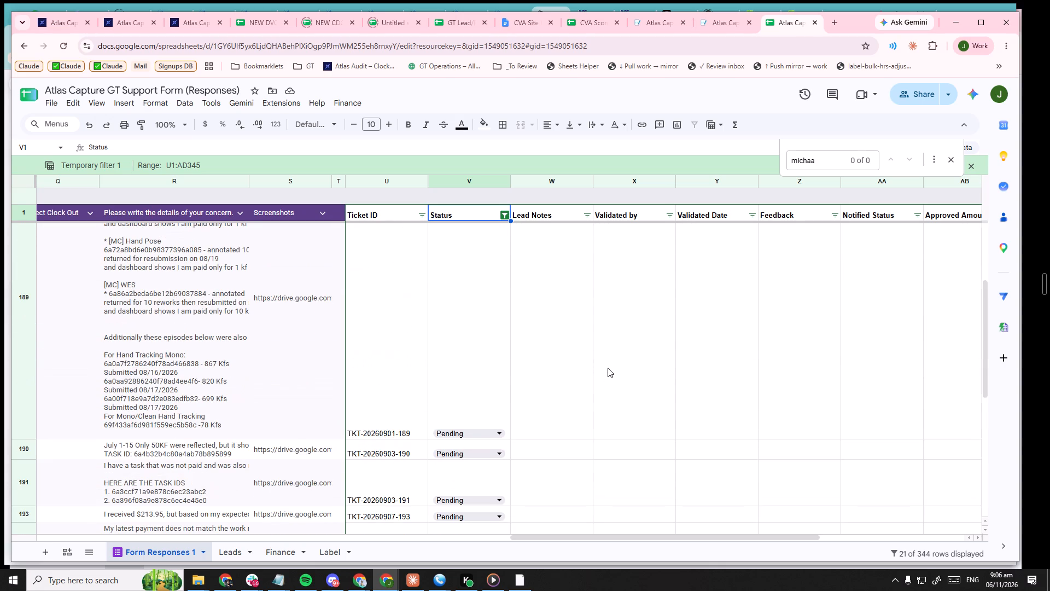
pyautogui.keyDown('shift'); pyautogui.scroll(-3, 702, 358); pyautogui.keyUp('shift')
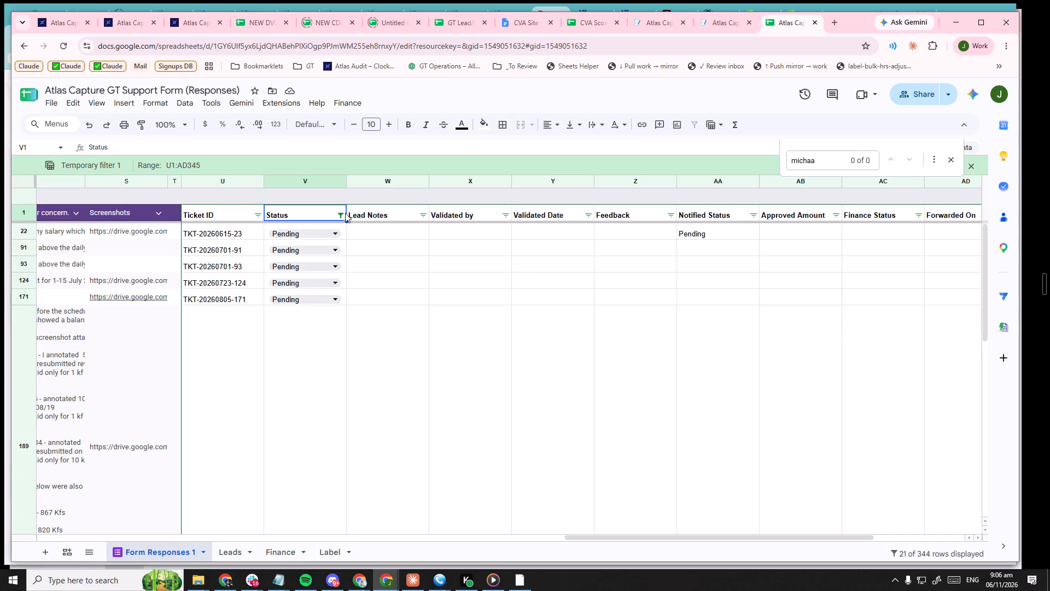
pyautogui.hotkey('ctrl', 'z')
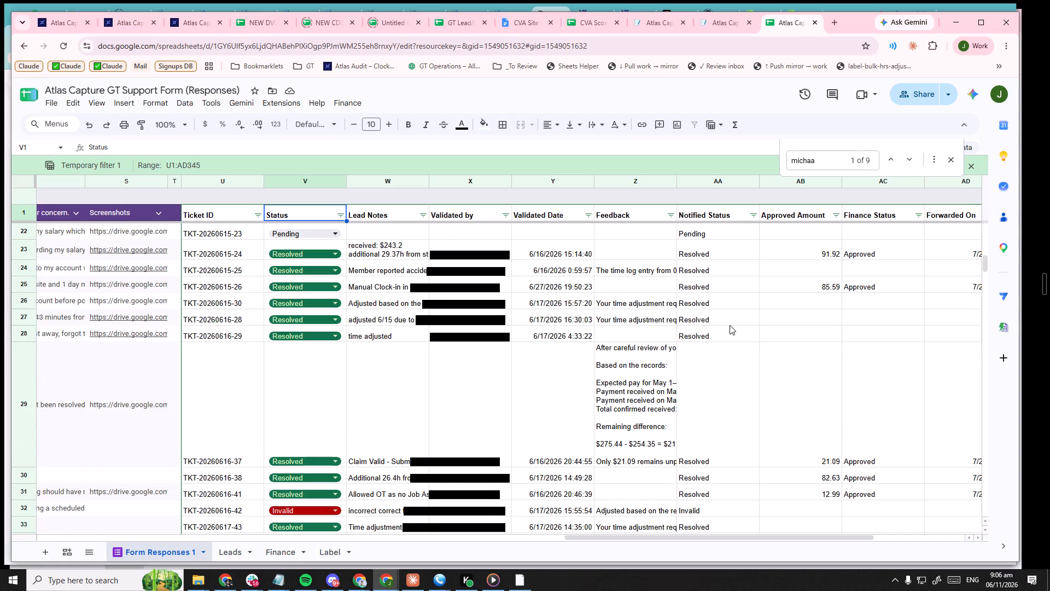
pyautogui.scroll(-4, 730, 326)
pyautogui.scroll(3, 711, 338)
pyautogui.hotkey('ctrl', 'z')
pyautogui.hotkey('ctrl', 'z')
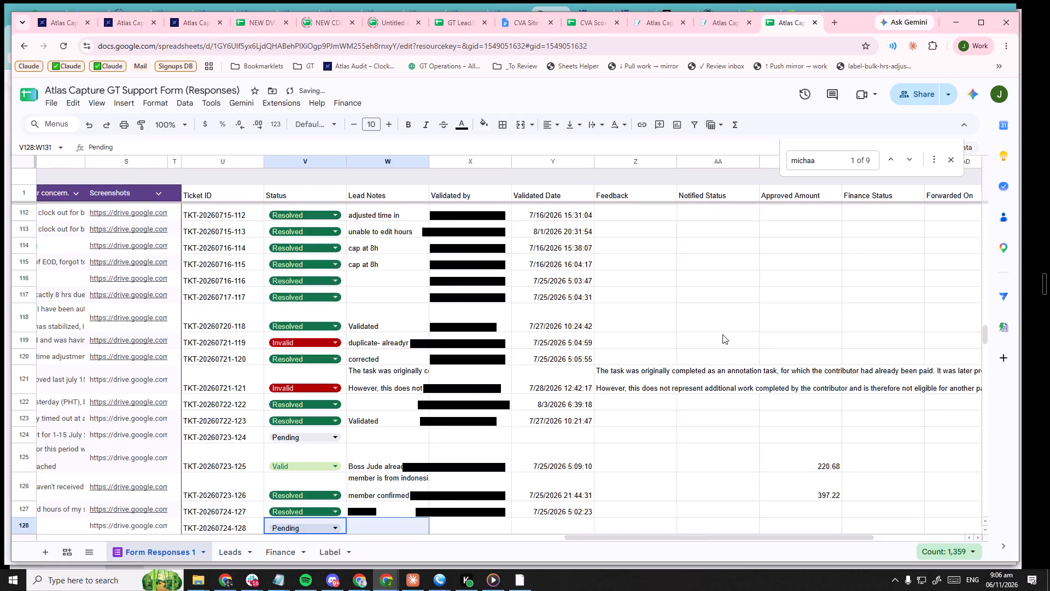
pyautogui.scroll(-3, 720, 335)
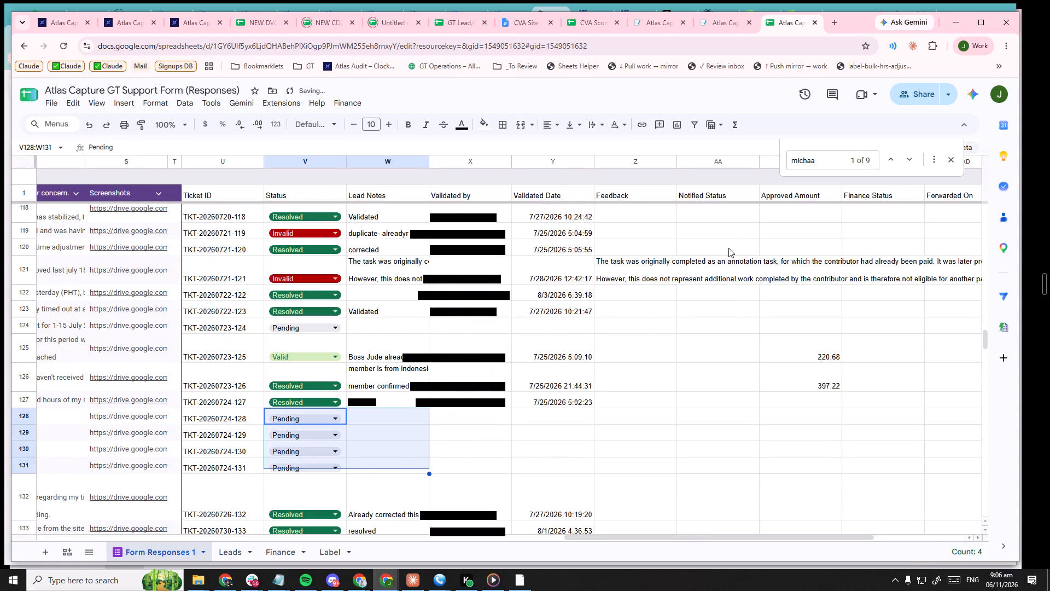
pyautogui.click(338, 363)
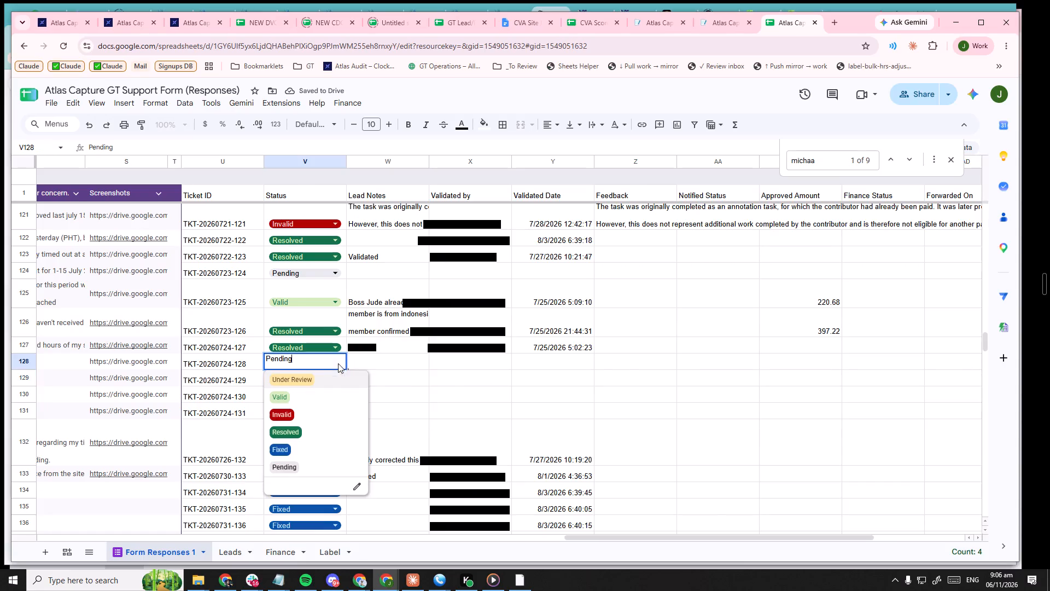
pyautogui.click(465, 372)
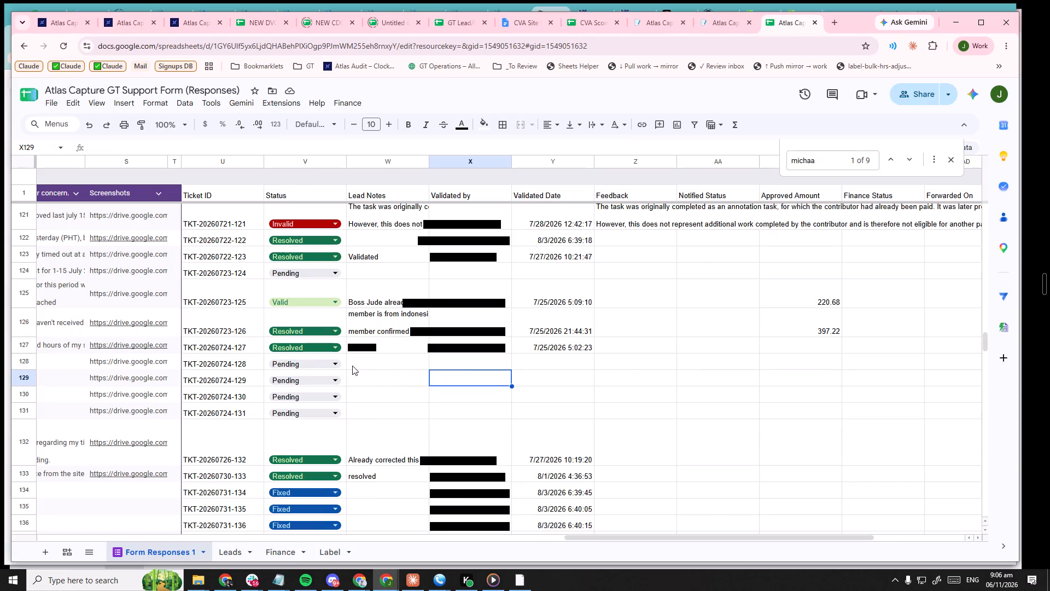
pyautogui.click(358, 345)
pyautogui.hotkey('ctrl', 'c')
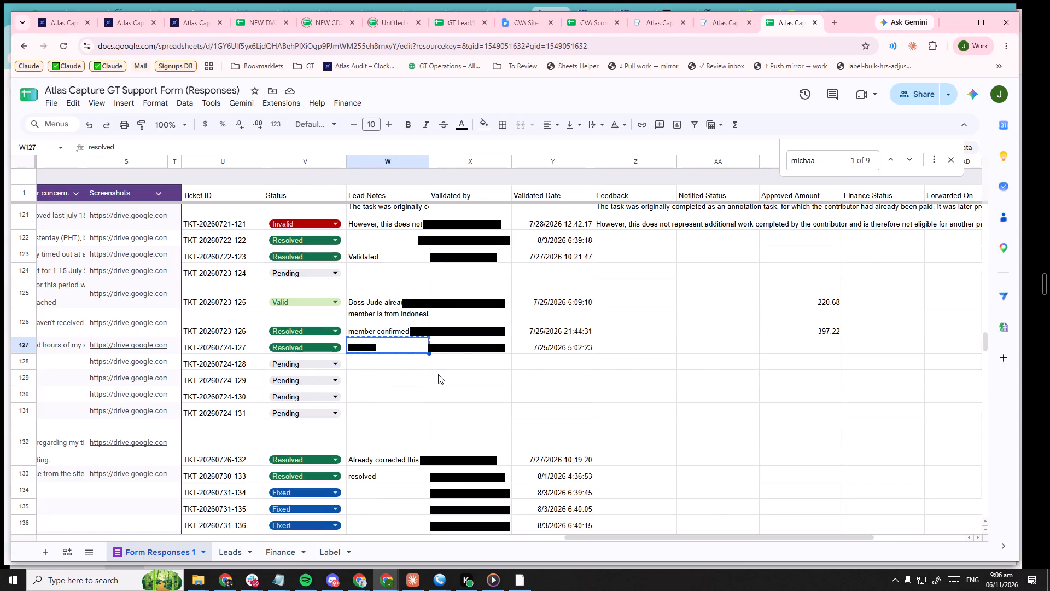
pyautogui.press('Left')
pyautogui.hotkey('shift', 'Right')
pyautogui.hotkey('ctrl', 'c')
pyautogui.press('Down')
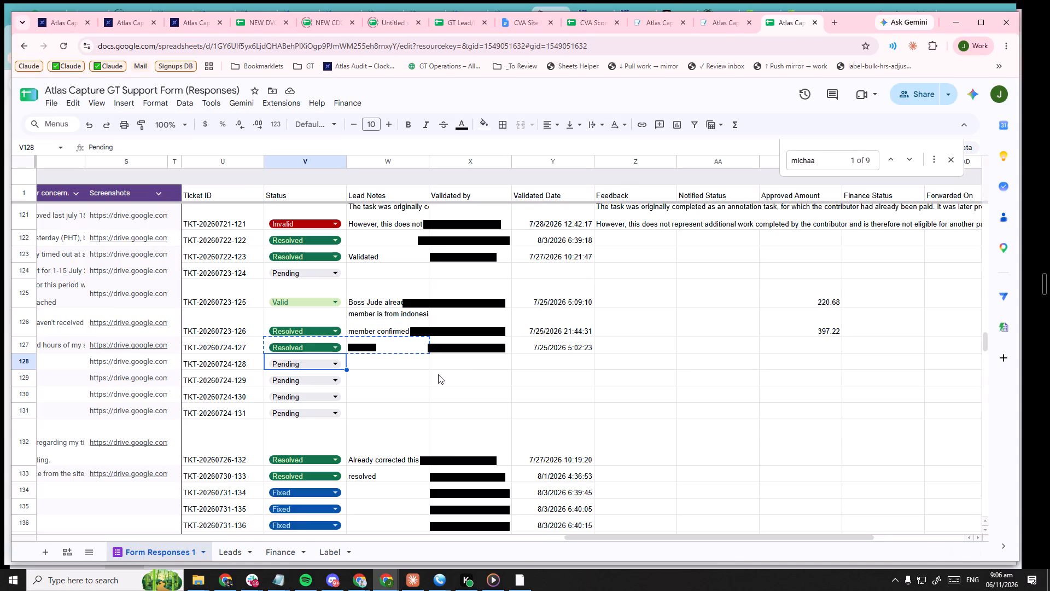
pyautogui.keyDown('shift'); pyautogui.click(411, 407); pyautogui.keyUp('shift')
pyautogui.hotkey('ctrl', 'shift', 'v')
pyautogui.click(398, 368)
pyautogui.hotkey('ctrl', 'c')
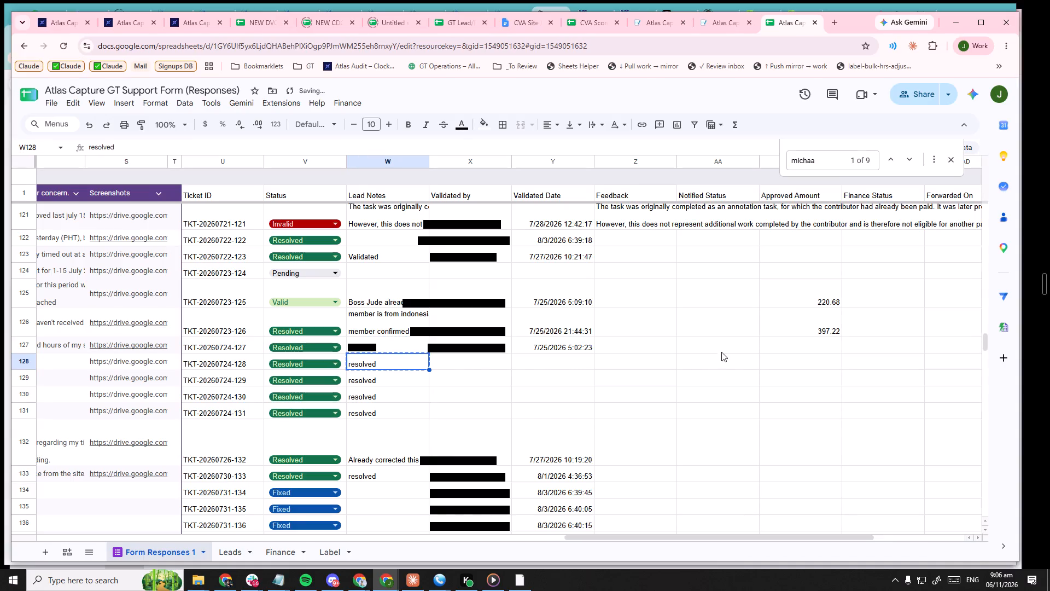
pyautogui.moveTo(696, 357); pyautogui.dragTo(705, 399)
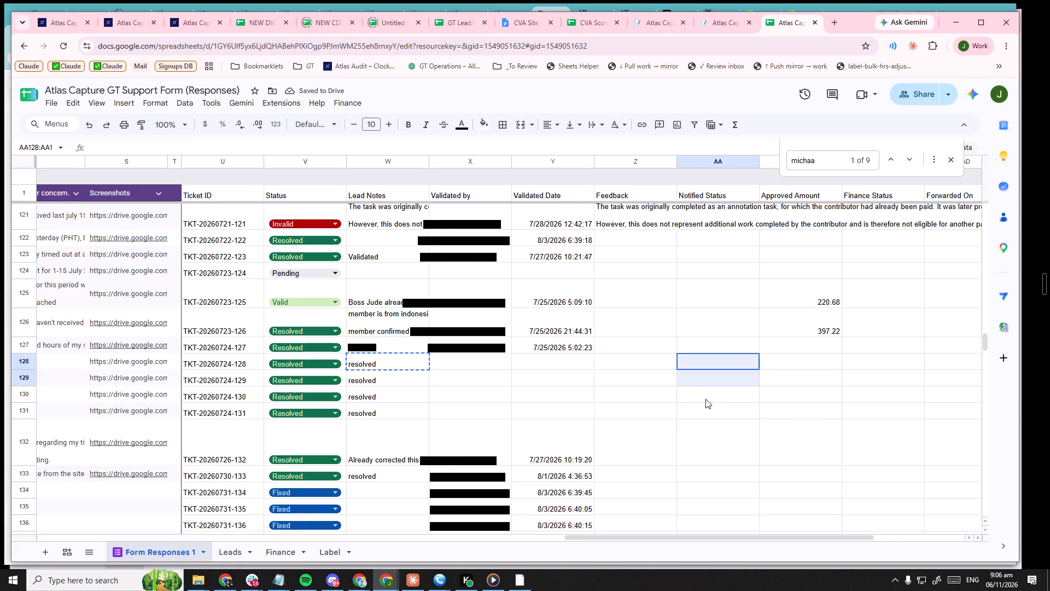
pyautogui.moveTo(705, 399); pyautogui.dragTo(707, 411)
pyautogui.hotkey('ctrl', 'shift', 'v')
# Look through earlier and more recent tickets, comparing how Lead Notes, Feedback and Notified Status are filled in.
pyautogui.scroll(6, 661, 404)
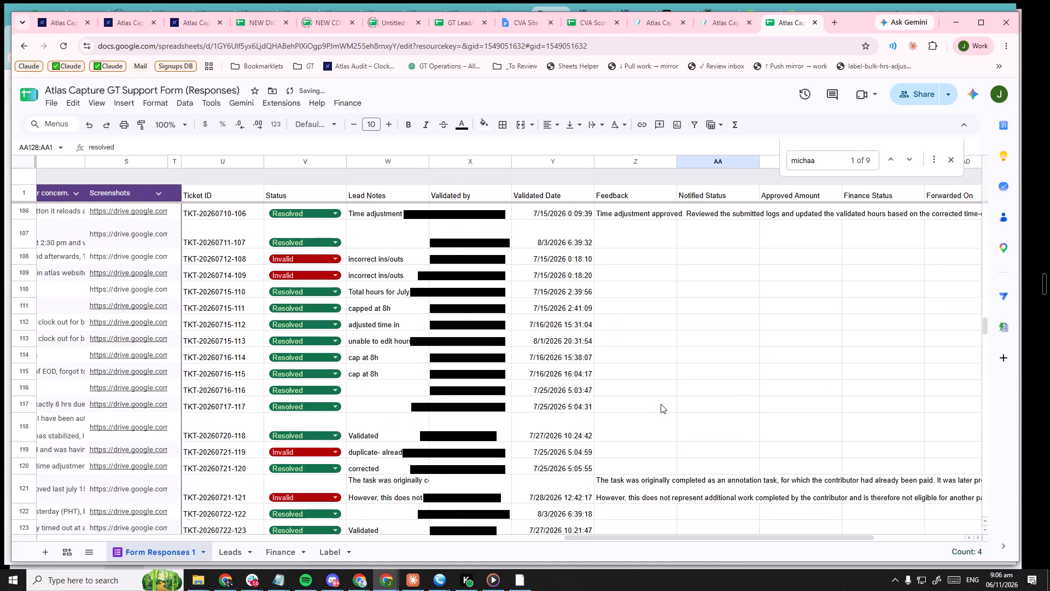
pyautogui.scroll(-6, 661, 404)
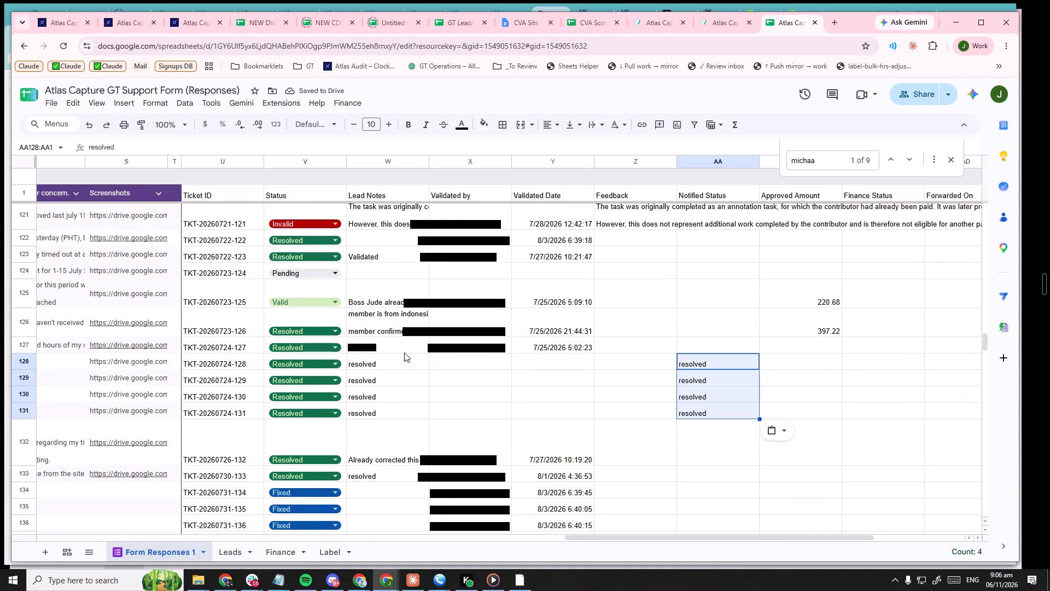
pyautogui.moveTo(392, 361); pyautogui.dragTo(705, 409)
pyautogui.scroll(6, 706, 388)
pyautogui.scroll(-1, 708, 386)
pyautogui.scroll(2, 708, 386)
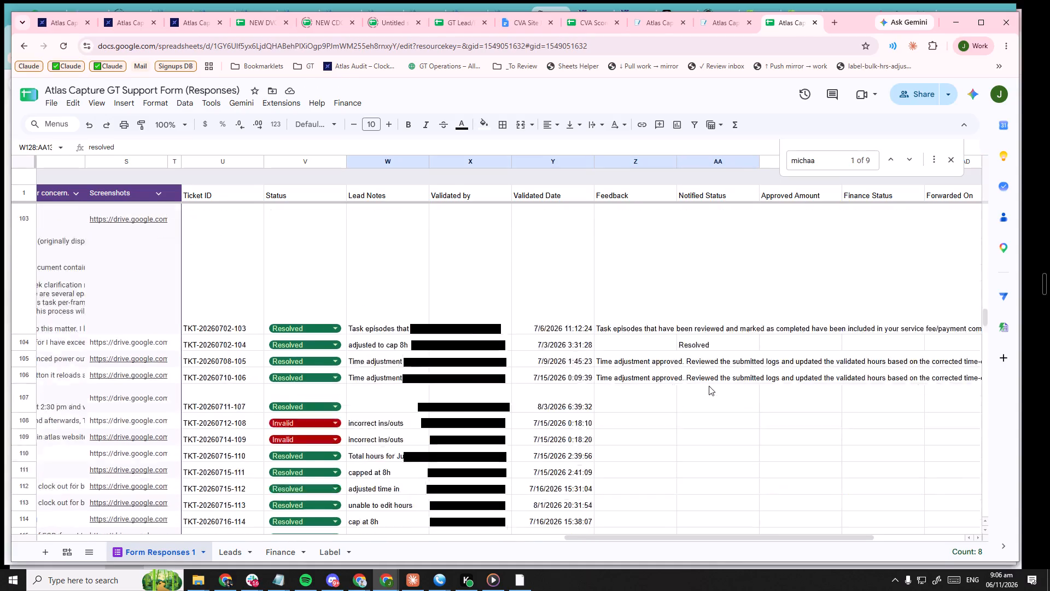
pyautogui.scroll(14, 709, 386)
pyautogui.scroll(-6, 710, 385)
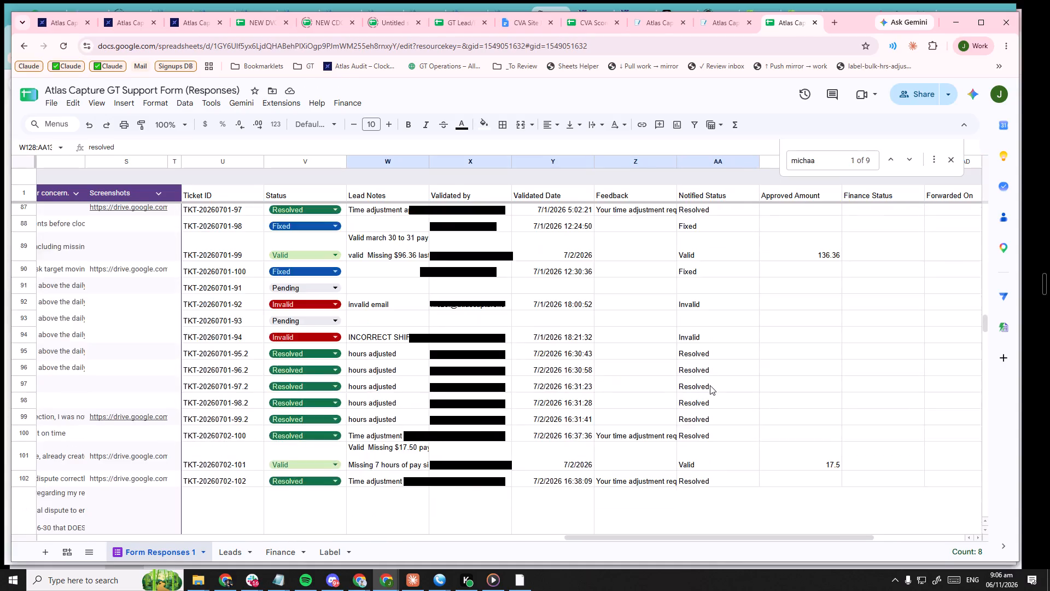
pyautogui.scroll(-9, 710, 385)
pyautogui.scroll(-20, 706, 383)
pyautogui.scroll(-12, 706, 383)
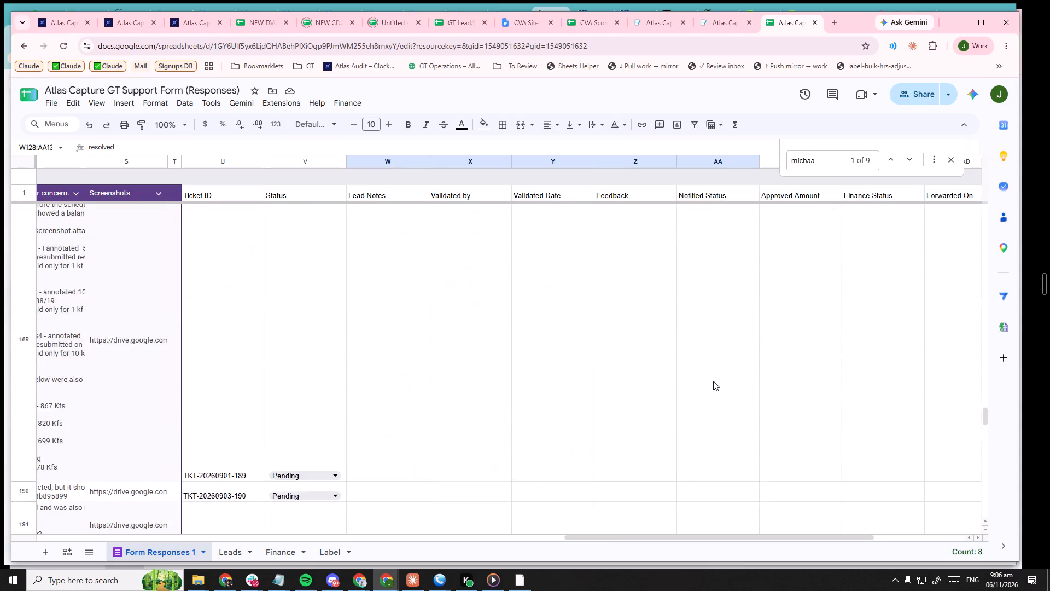
pyautogui.scroll(-20, 713, 381)
pyautogui.scroll(-20, 713, 381)
pyautogui.scroll(-5, 713, 381)
pyautogui.scroll(3, 713, 383)
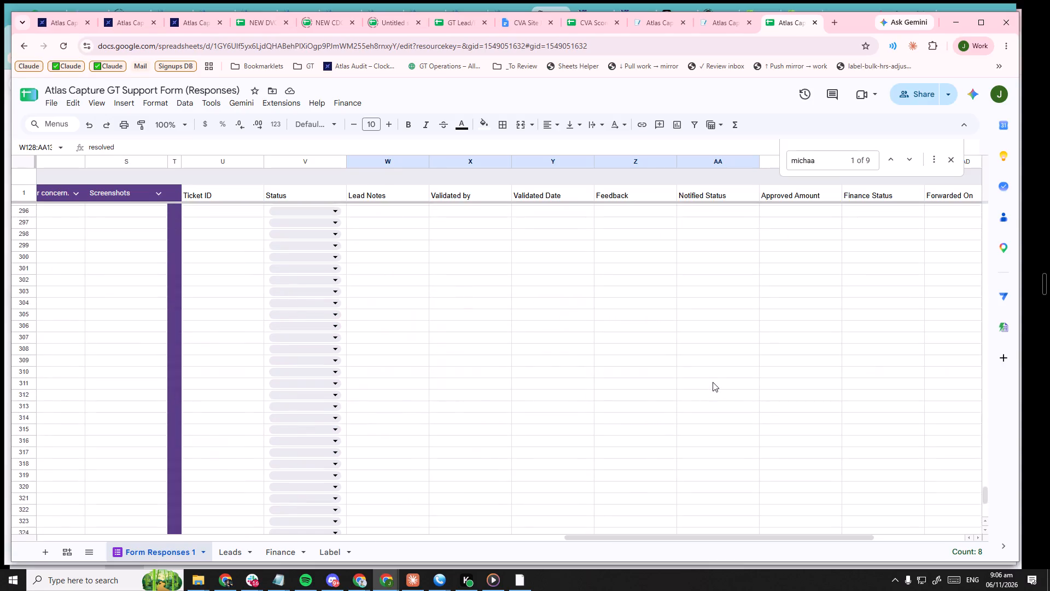
pyautogui.scroll(19, 713, 382)
pyautogui.scroll(3, 712, 374)
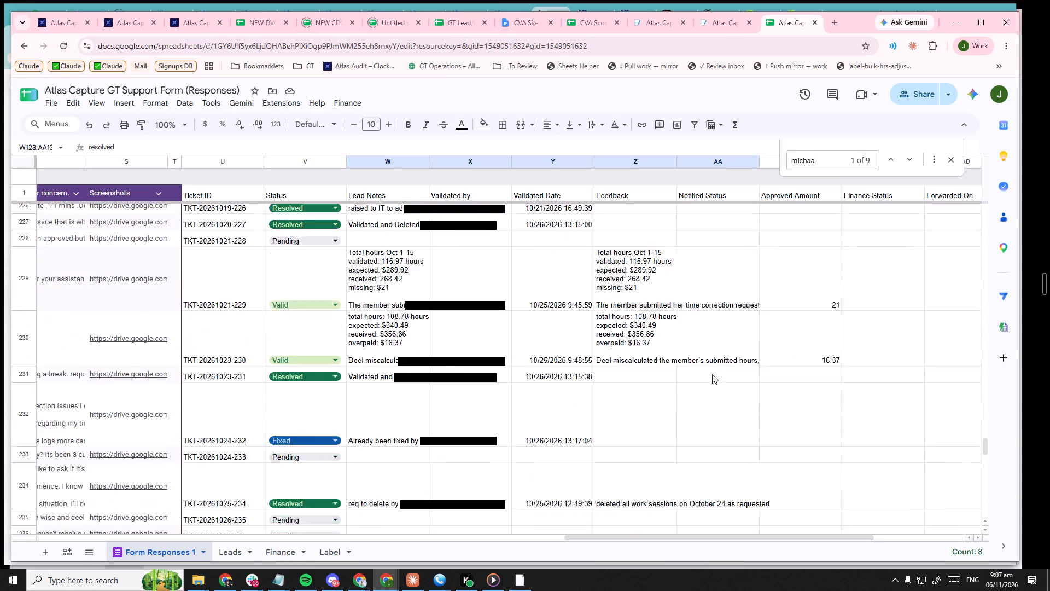
pyautogui.scroll(20, 712, 374)
pyautogui.scroll(19, 712, 374)
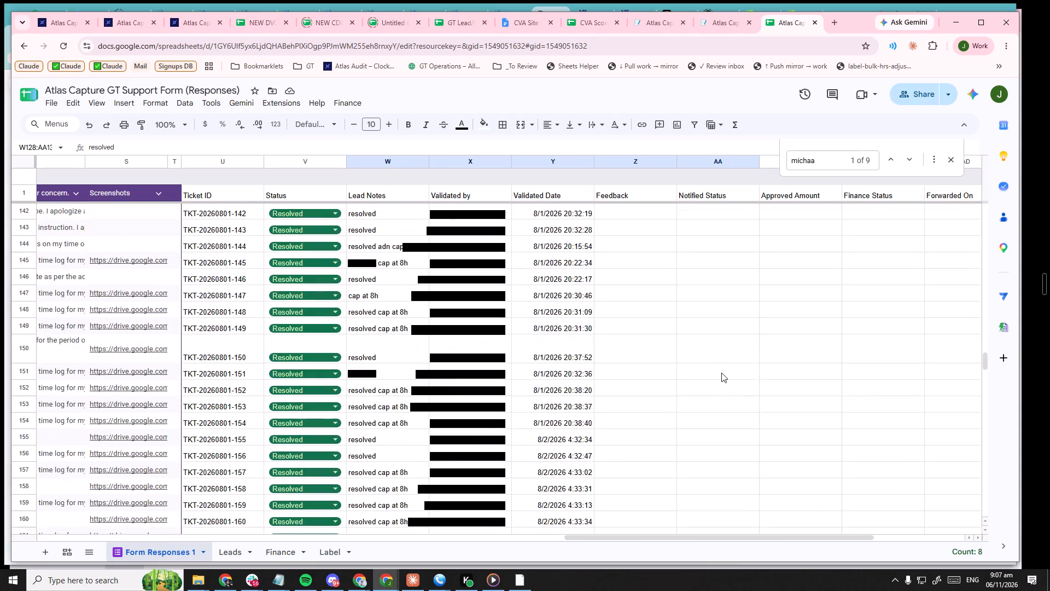
pyautogui.scroll(20, 721, 373)
pyautogui.scroll(19, 721, 373)
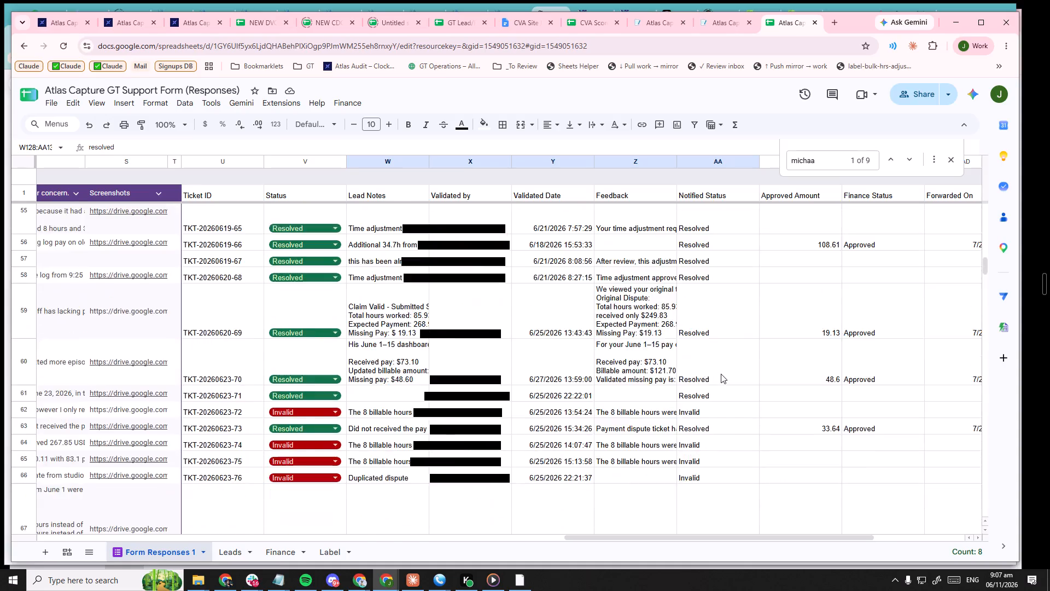
pyautogui.scroll(20, 721, 374)
pyautogui.scroll(-11, 719, 374)
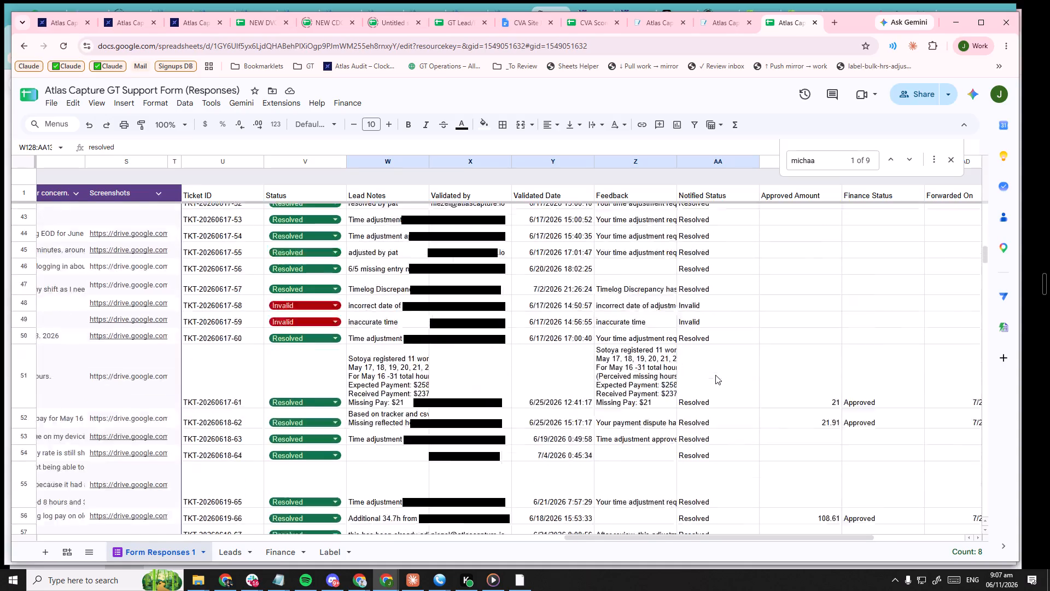
pyautogui.scroll(-20, 715, 375)
pyautogui.scroll(-20, 715, 375)
pyautogui.scroll(-10, 715, 375)
pyautogui.scroll(4, 711, 380)
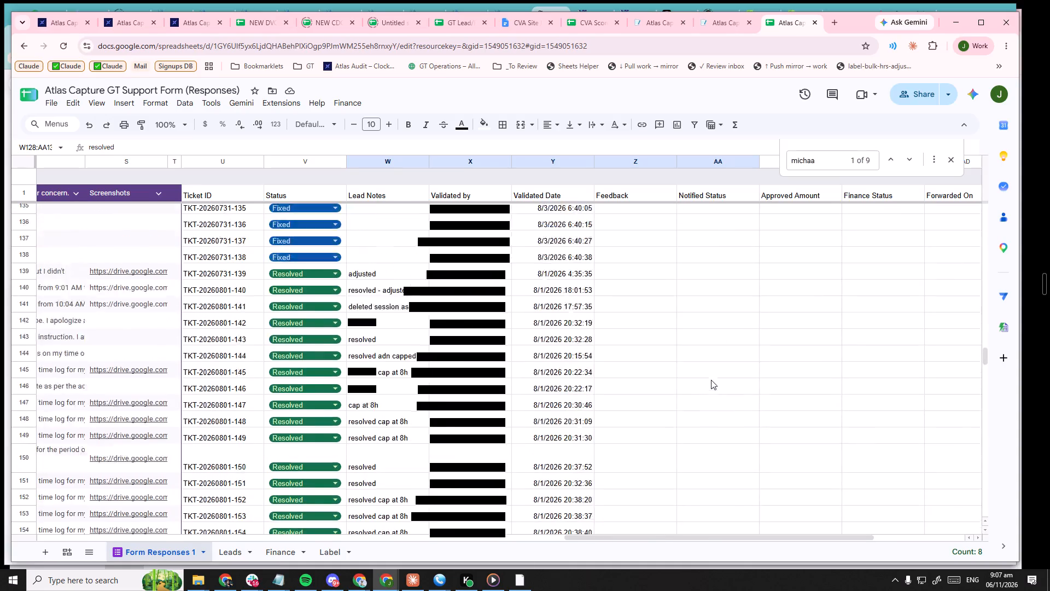
pyautogui.scroll(6, 711, 380)
pyautogui.scroll(-1, 602, 426)
pyautogui.click(573, 405)
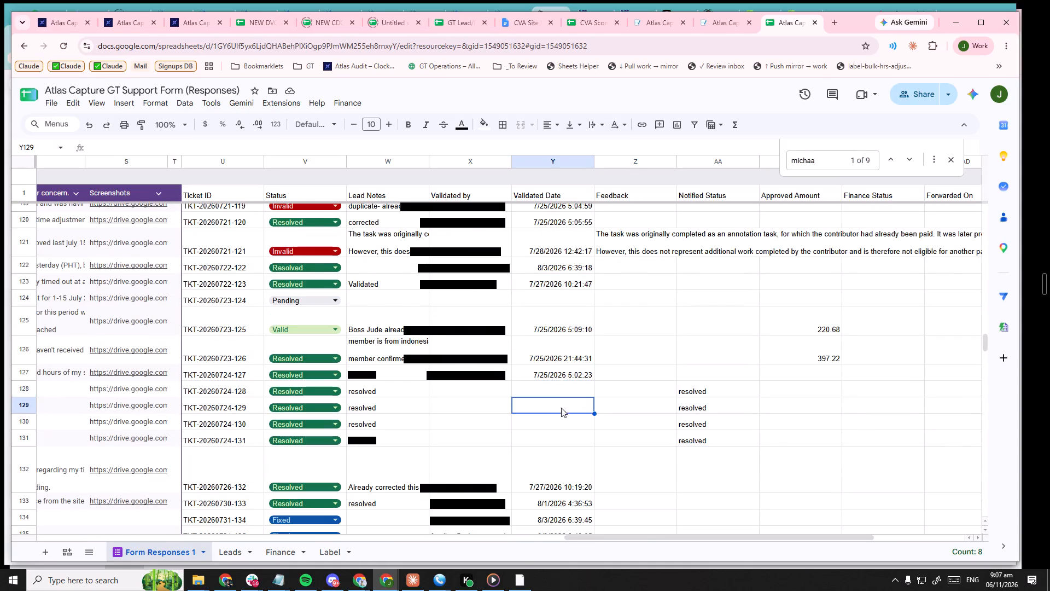
pyautogui.moveTo(397, 392); pyautogui.dragTo(394, 437)
pyautogui.press('Delete')
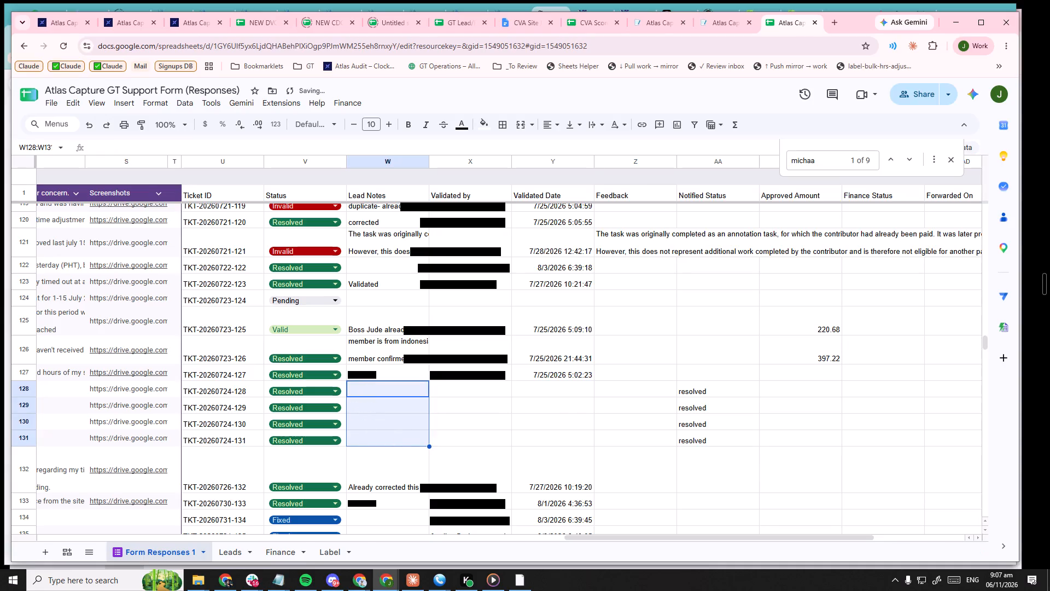
pyautogui.click(548, 401)
# Look through the remaining tickets down to the September ones, checking statuses, concern details, and expected and received pay.
pyautogui.scroll(6, 688, 391)
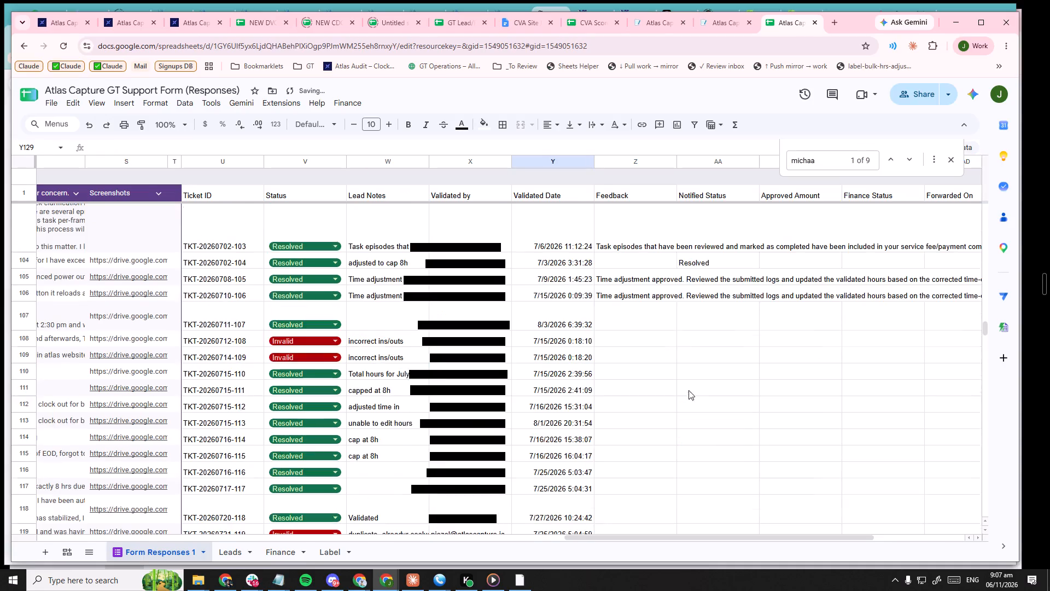
pyautogui.scroll(2, 720, 393)
pyautogui.scroll(-13, 720, 393)
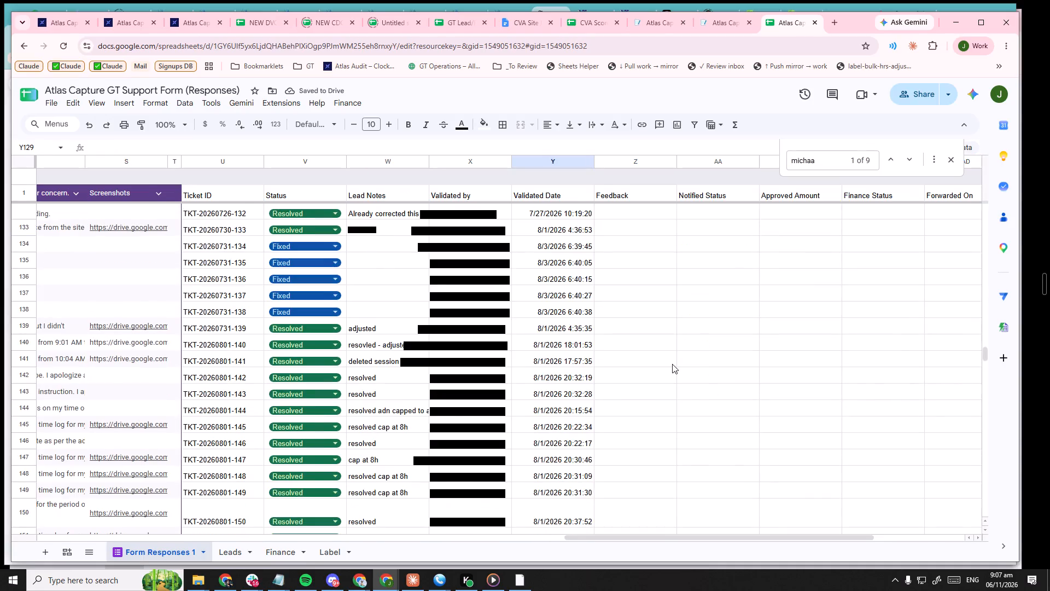
pyautogui.scroll(3, 676, 362)
pyautogui.scroll(-2, 676, 363)
pyautogui.keyDown('shift'); pyautogui.scroll(3, 683, 363); pyautogui.keyUp('shift')
pyautogui.scroll(-7, 710, 368)
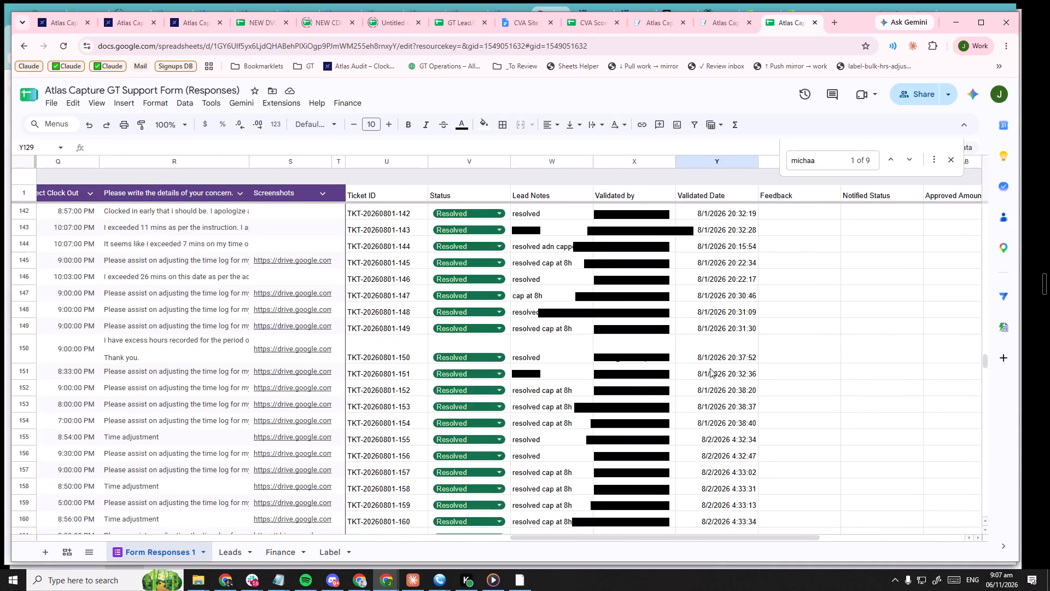
pyautogui.scroll(-9, 710, 368)
pyautogui.scroll(6, 710, 368)
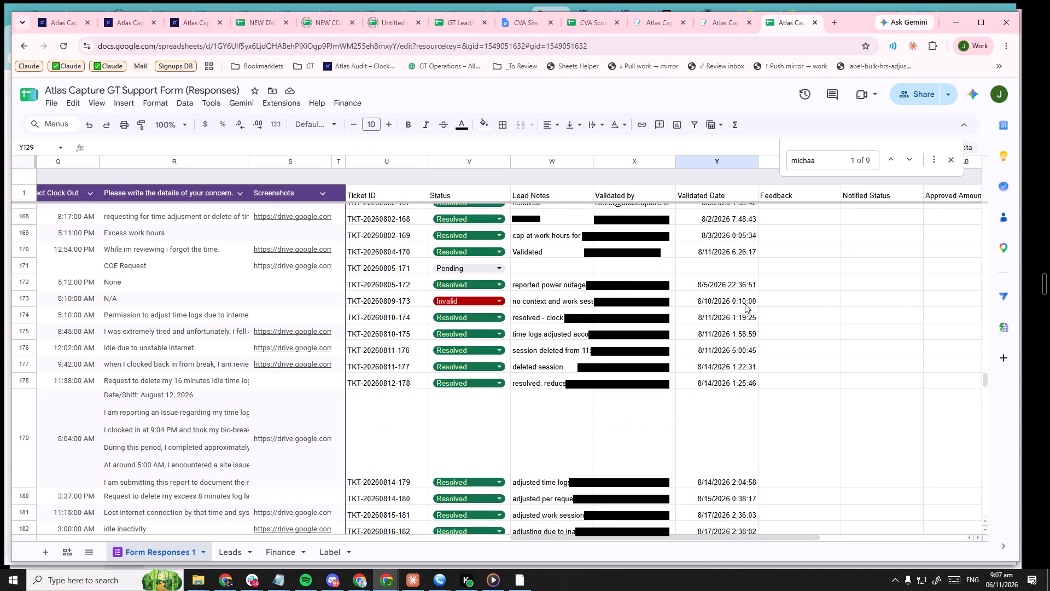
pyautogui.scroll(-17, 736, 342)
pyautogui.scroll(2, 736, 344)
pyautogui.scroll(1, 560, 263)
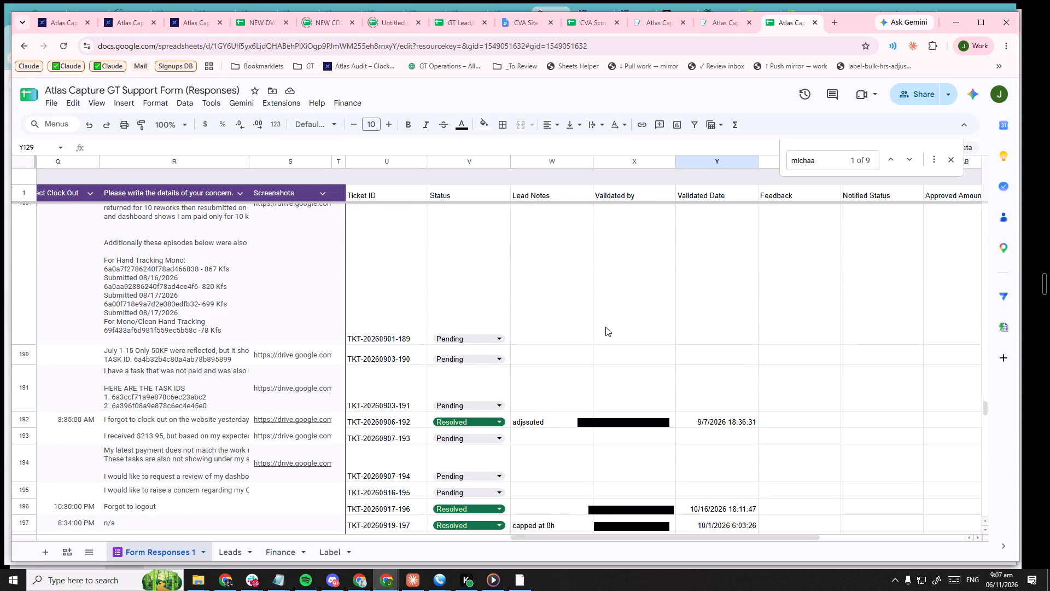
pyautogui.keyDown('shift'); pyautogui.scroll(19, 607, 326); pyautogui.keyUp('shift')
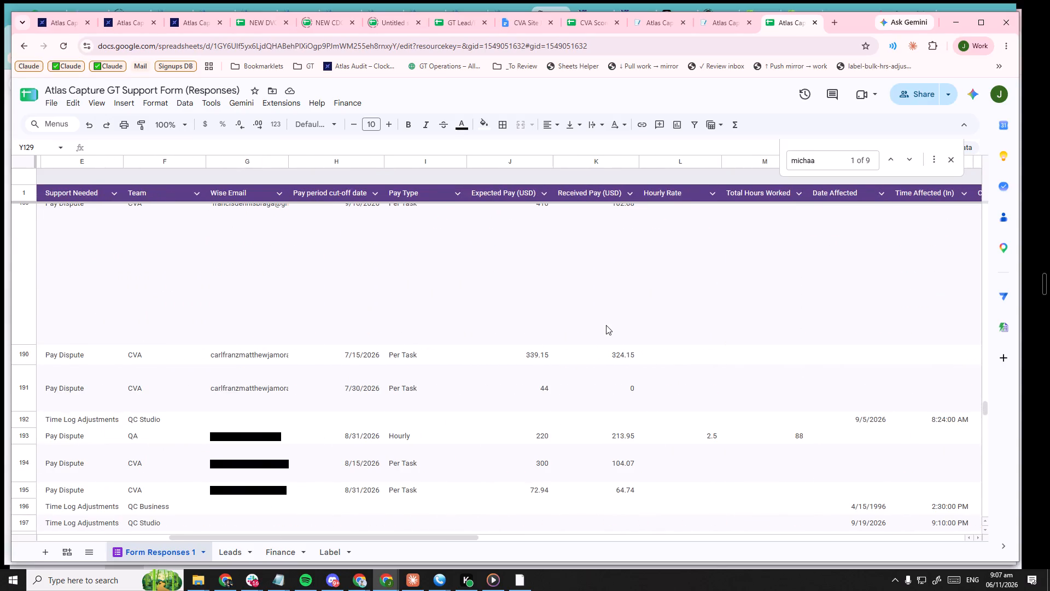
pyautogui.keyDown('shift'); pyautogui.scroll(9, 606, 325); pyautogui.keyUp('shift')
pyautogui.keyDown('shift'); pyautogui.scroll(-13, 604, 326); pyautogui.keyUp('shift')
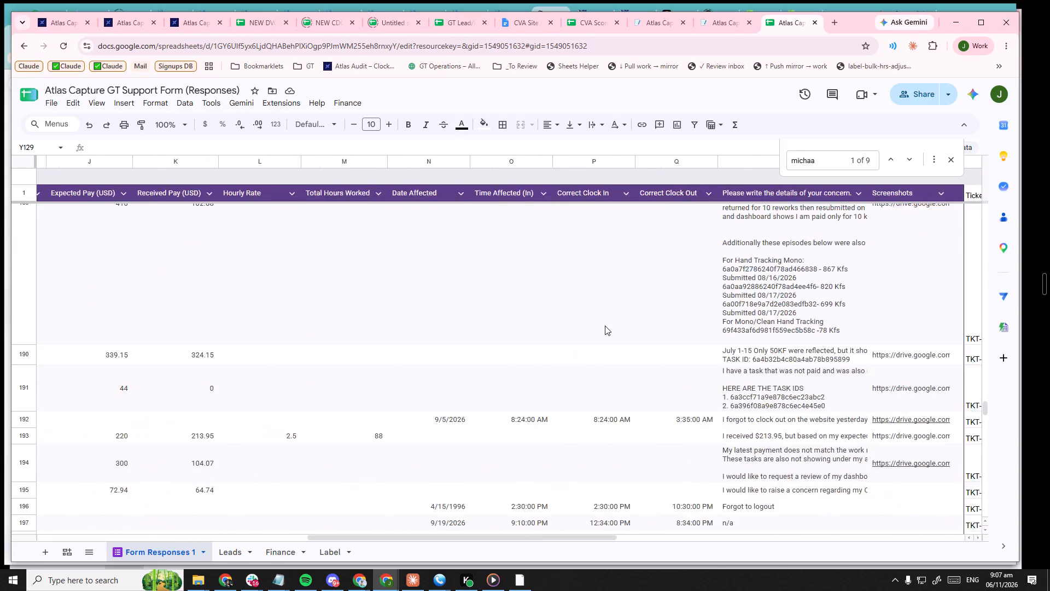
pyautogui.keyDown('shift'); pyautogui.scroll(-15, 605, 326); pyautogui.keyUp('shift')
pyautogui.click(604, 326)
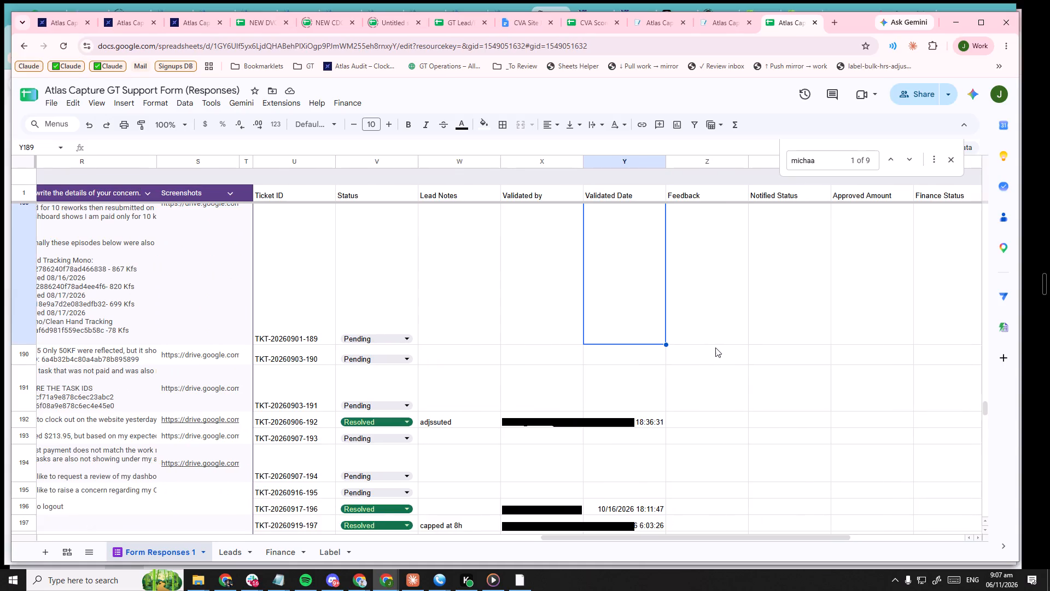
pyautogui.moveTo(711, 389); pyautogui.dragTo(620, 345)
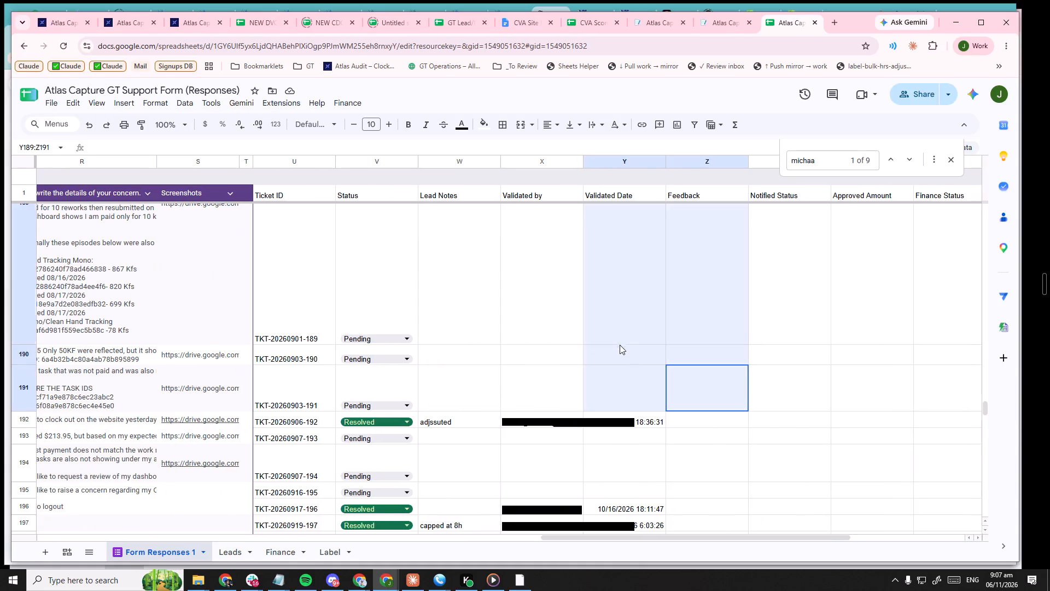
pyautogui.moveTo(620, 345); pyautogui.dragTo(626, 373)
pyautogui.scroll(3, 659, 355)
pyautogui.scroll(-2, 659, 355)
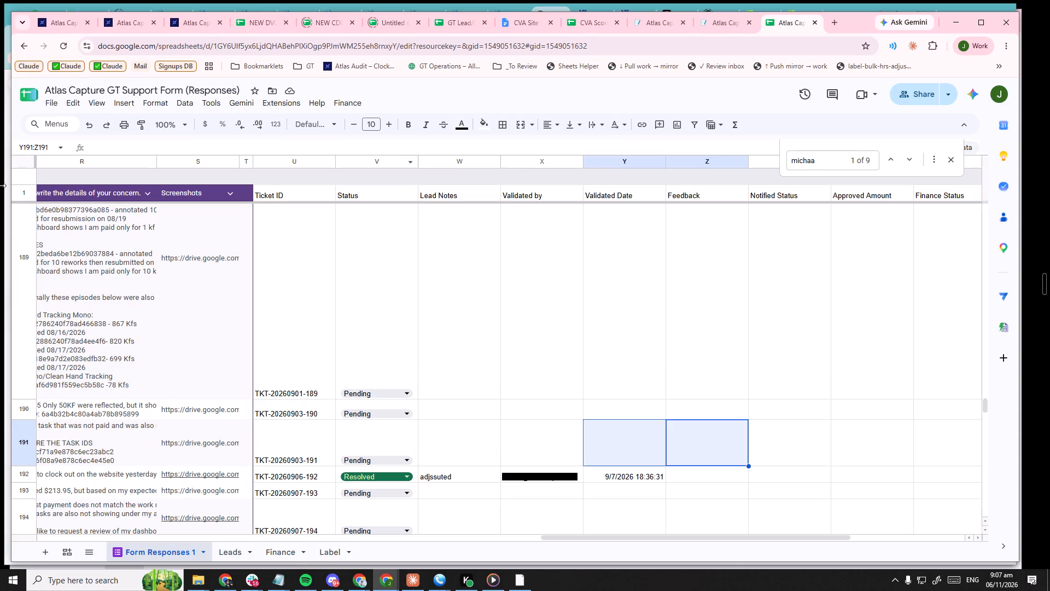
# Create a filter view covering columns U to Y, from Ticket ID to Validated Date.
pyautogui.click(28, 161)
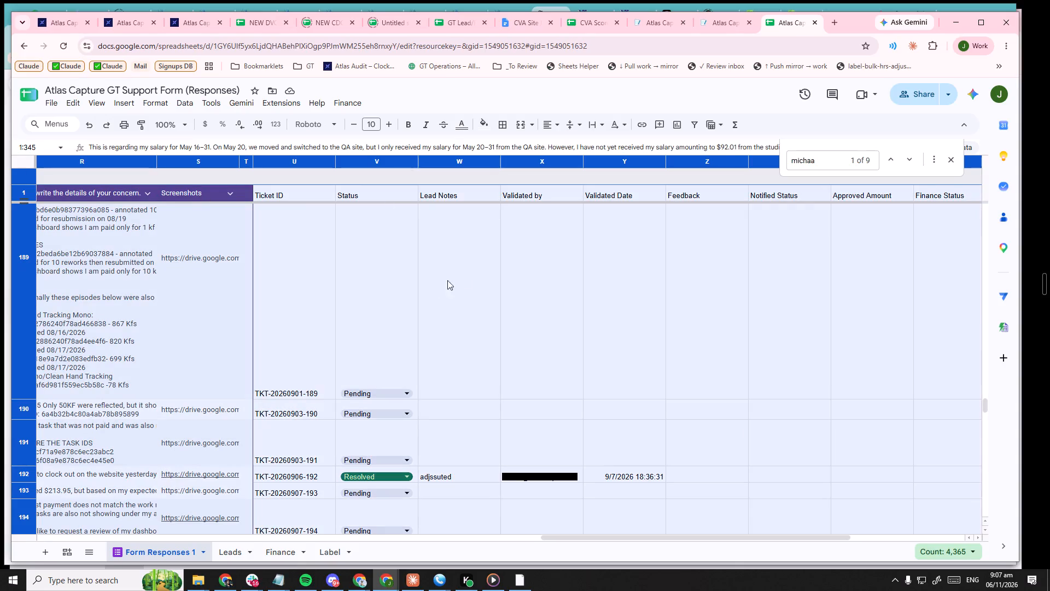
pyautogui.click(463, 276)
pyautogui.click(364, 158)
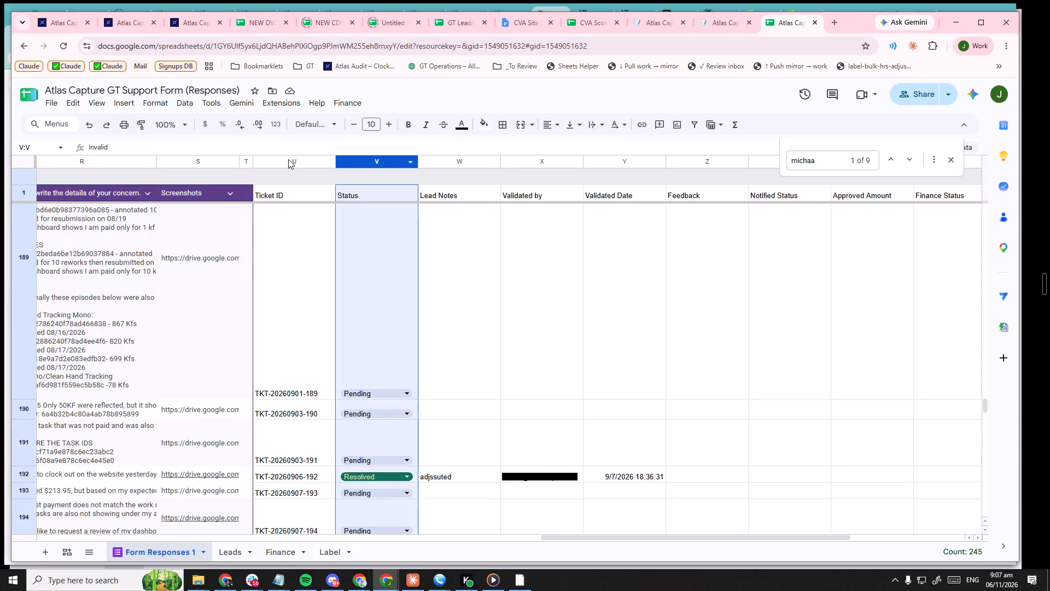
pyautogui.moveTo(288, 159); pyautogui.dragTo(615, 223)
pyautogui.click(710, 126)
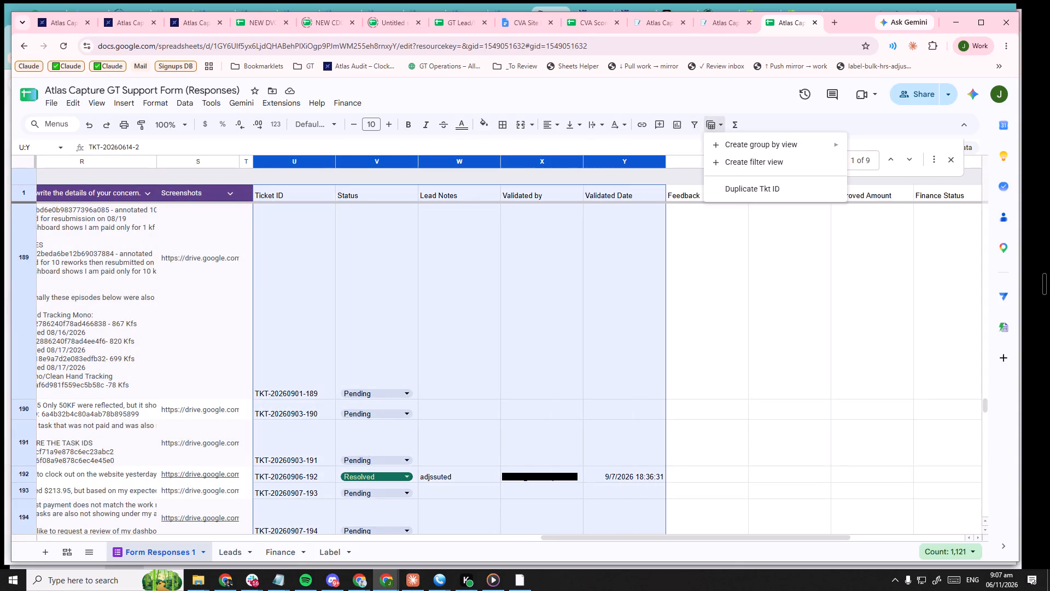
pyautogui.click(742, 155)
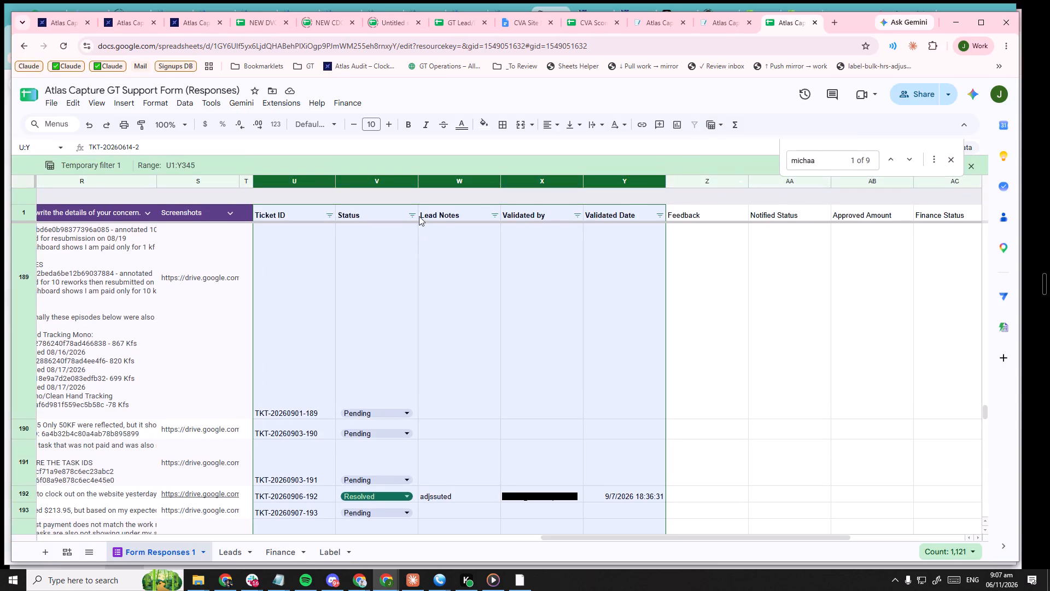
# Filter the Status column to display only the Pending tickets.
pyautogui.click(410, 216)
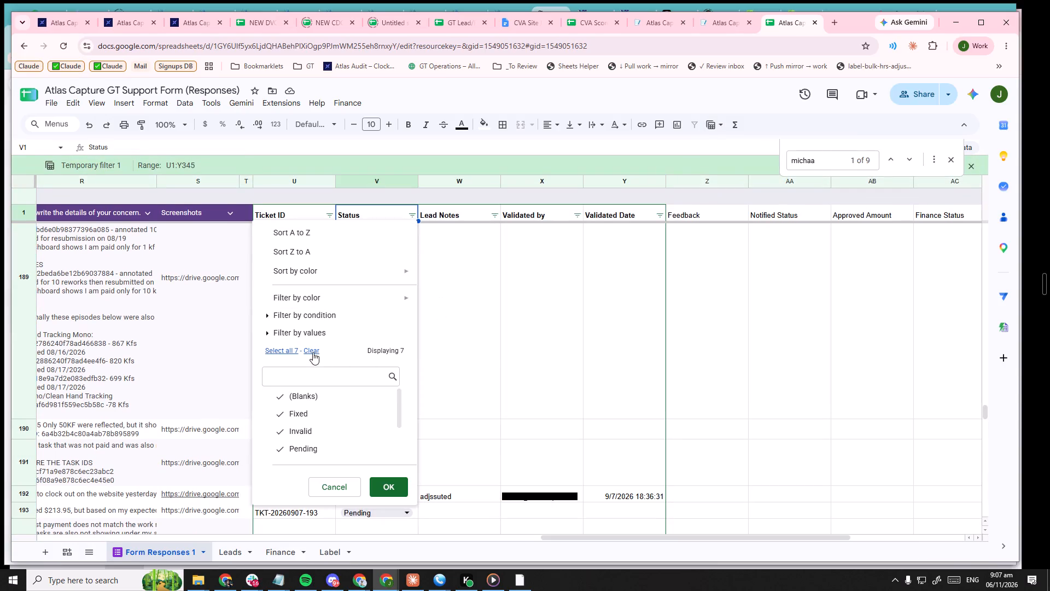
pyautogui.click(311, 349)
pyautogui.scroll(-1, 337, 434)
pyautogui.click(344, 402)
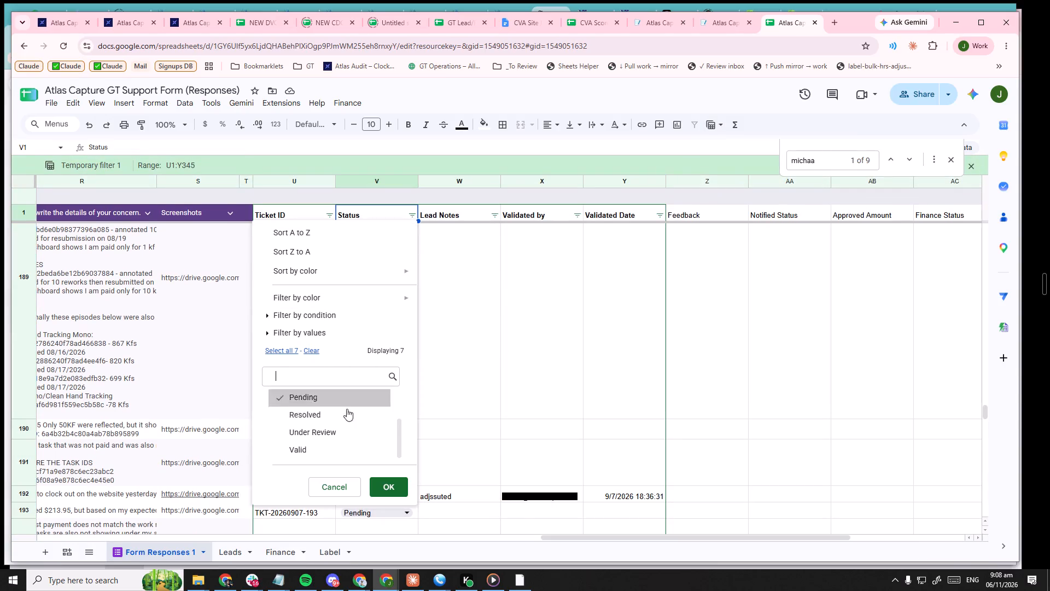
pyautogui.click(390, 487)
# Look through the filtered pending tickets, checking support needed, team, pay period, pay type, and expected and received pay.
pyautogui.scroll(8, 439, 380)
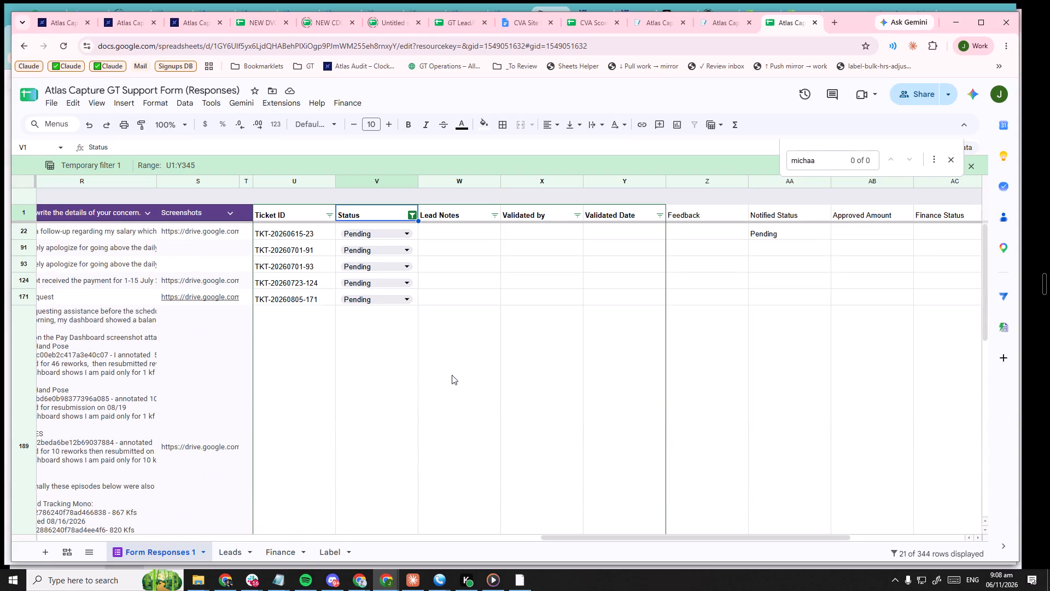
pyautogui.scroll(3, 452, 375)
pyautogui.scroll(-17, 452, 374)
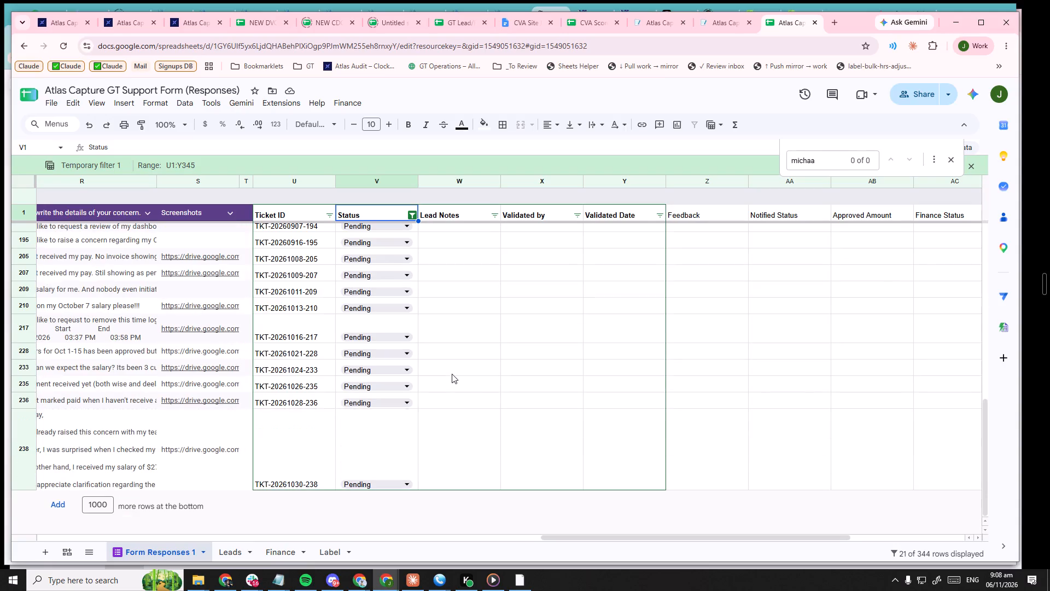
pyautogui.scroll(-3, 452, 374)
pyautogui.keyDown('shift'); pyautogui.scroll(20, 446, 402); pyautogui.keyUp('shift')
pyautogui.keyDown('shift'); pyautogui.scroll(13, 446, 402); pyautogui.keyUp('shift')
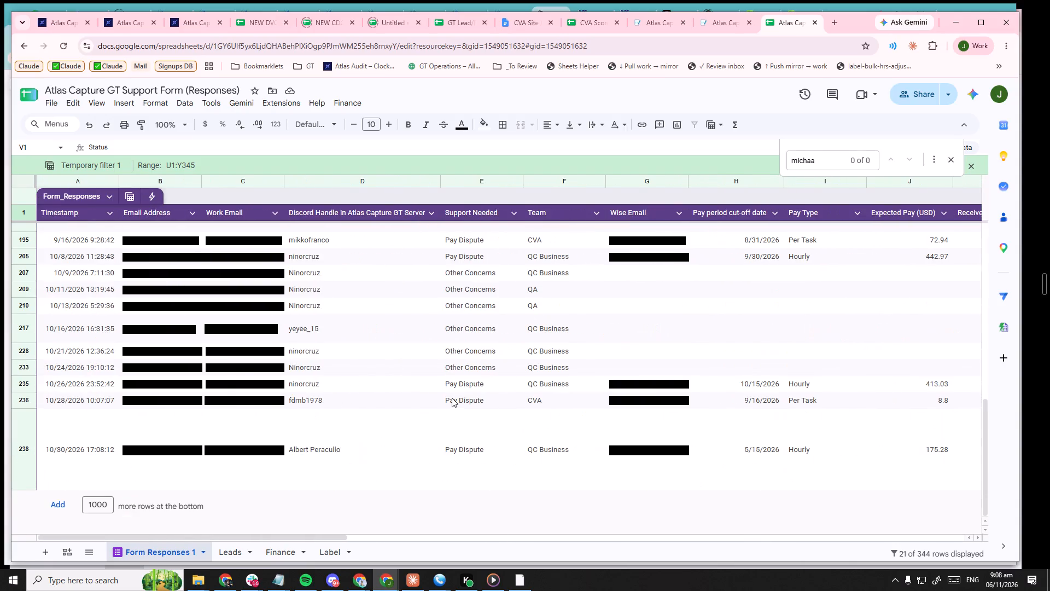
pyautogui.keyDown('shift'); pyautogui.scroll(7, 452, 398); pyautogui.keyUp('shift')
pyautogui.scroll(9, 499, 354)
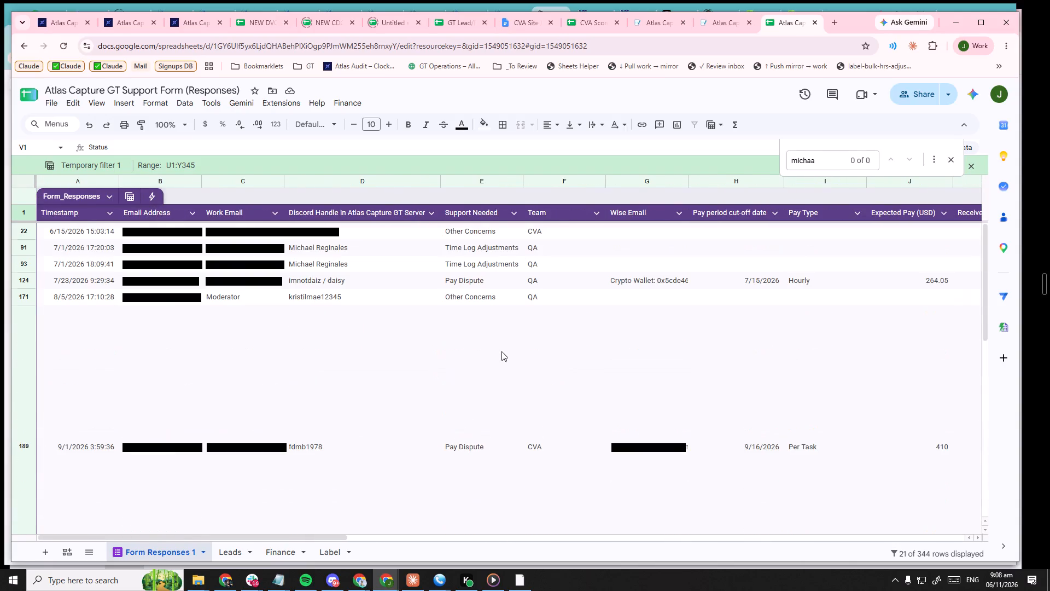
pyautogui.scroll(15, 501, 351)
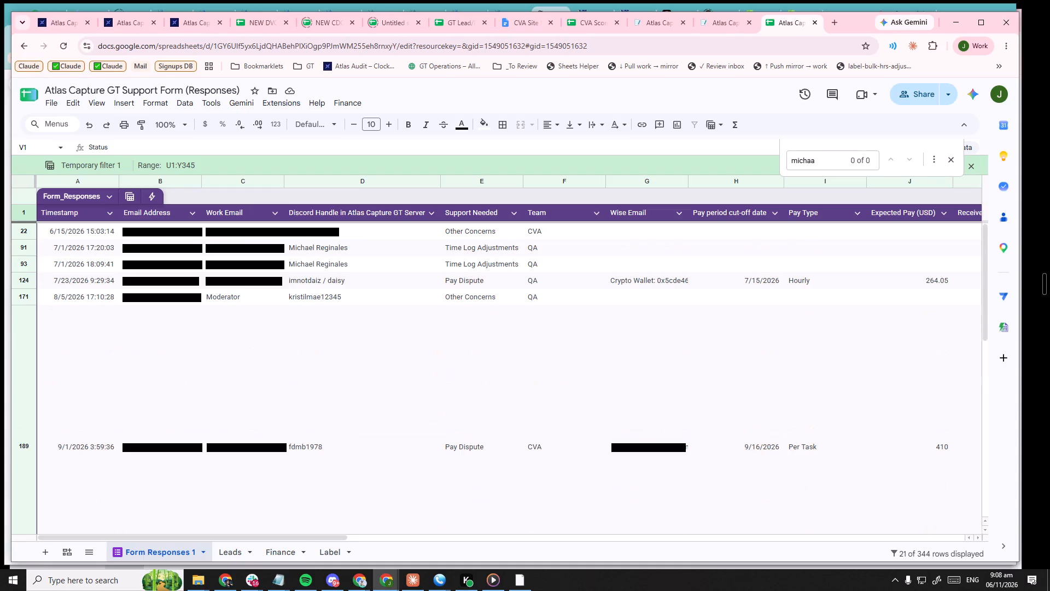
pyautogui.scroll(-3, 511, 221)
pyautogui.scroll(10, 511, 221)
pyautogui.keyDown('shift'); pyautogui.scroll(-3, 418, 356); pyautogui.keyUp('shift')
pyautogui.click(317, 279)
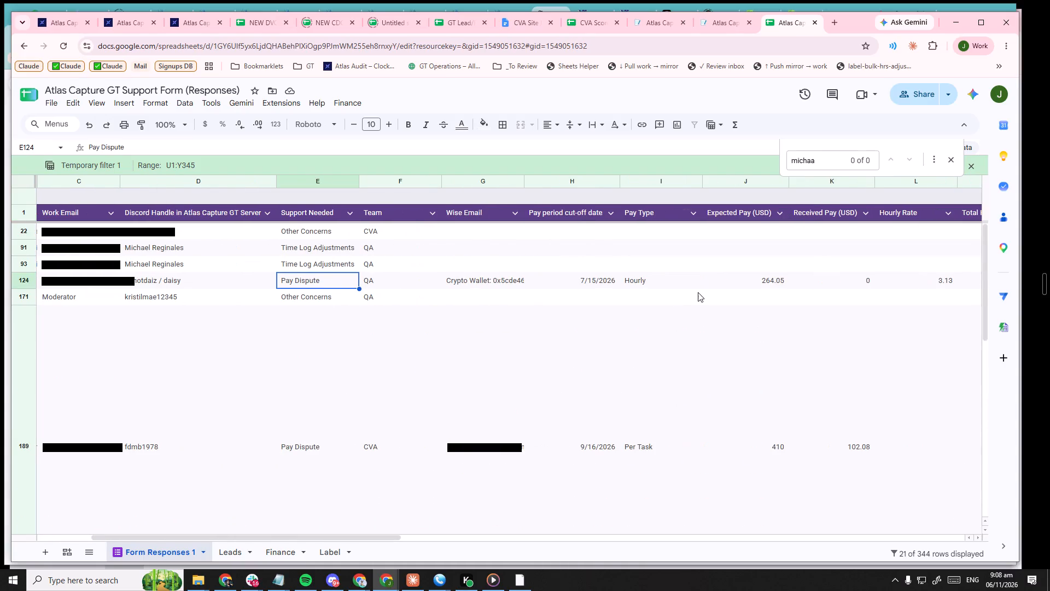
pyautogui.keyDown('shift'); pyautogui.scroll(7, 700, 292); pyautogui.keyUp('shift')
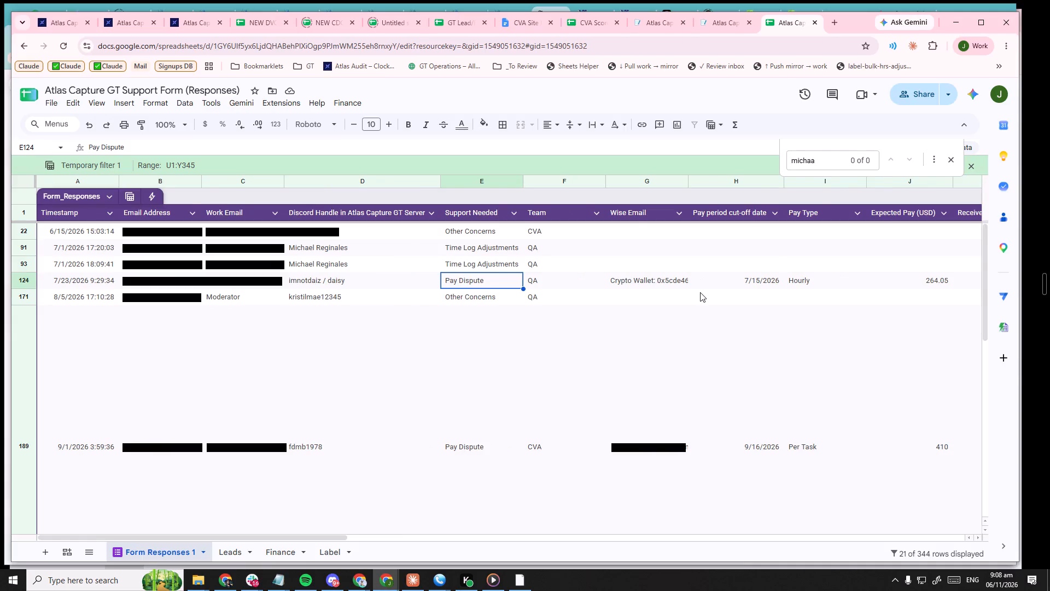
pyautogui.keyDown('shift'); pyautogui.scroll(-12, 700, 292); pyautogui.keyUp('shift')
pyautogui.keyDown('shift'); pyautogui.scroll(6, 700, 292); pyautogui.keyUp('shift')
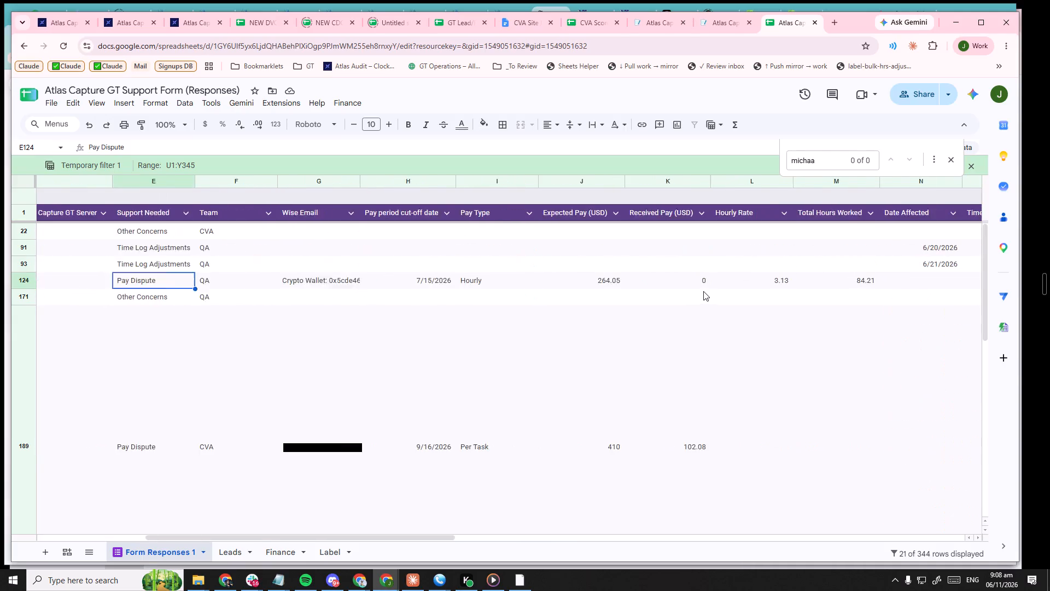
pyautogui.keyDown('shift'); pyautogui.scroll(3, 703, 291); pyautogui.keyUp('shift')
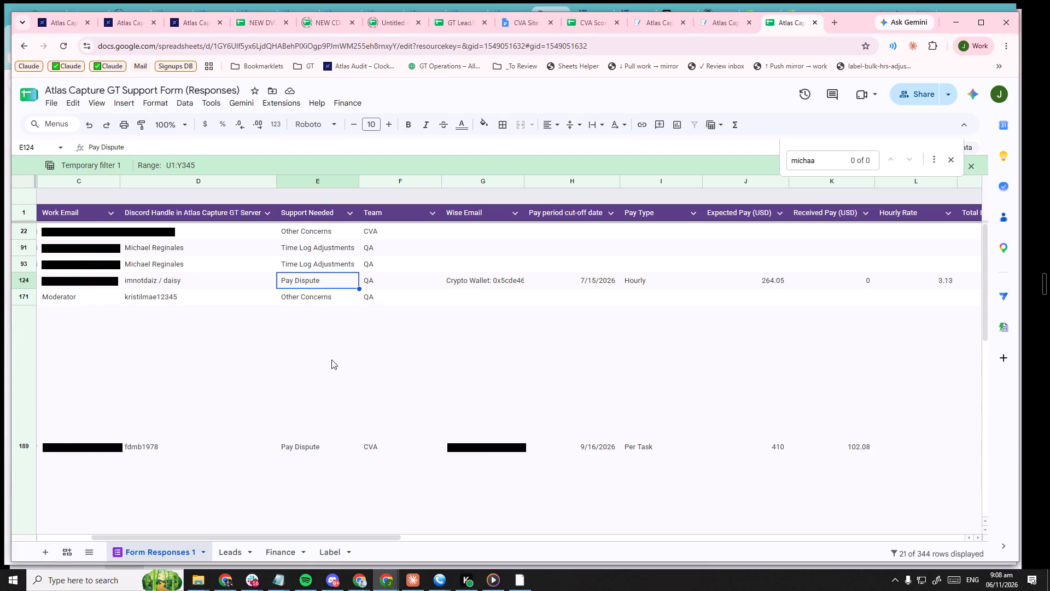
pyautogui.click(331, 360)
pyautogui.scroll(-3, 333, 360)
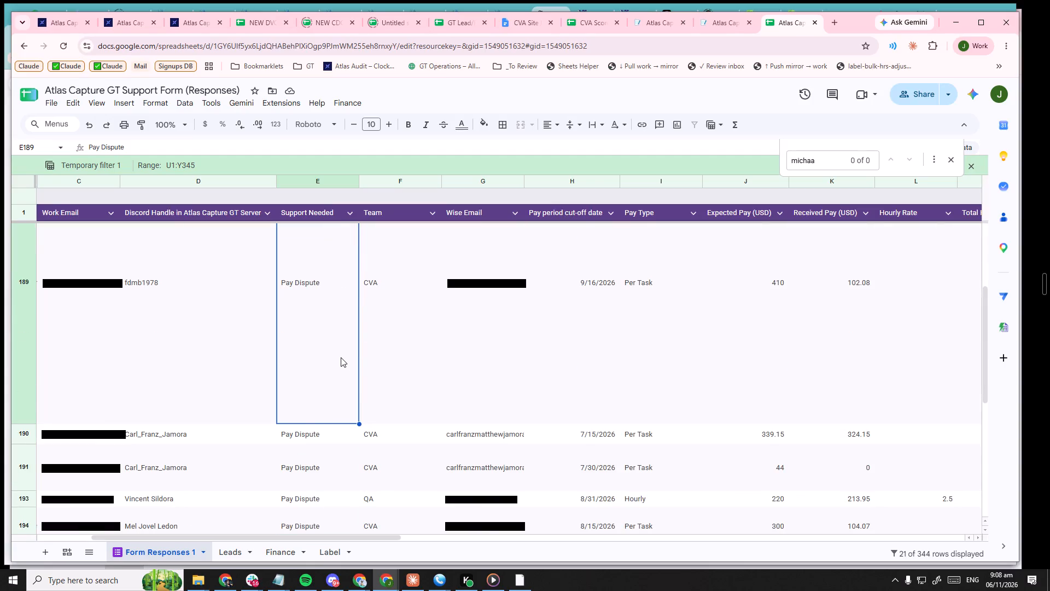
pyautogui.scroll(-5, 341, 357)
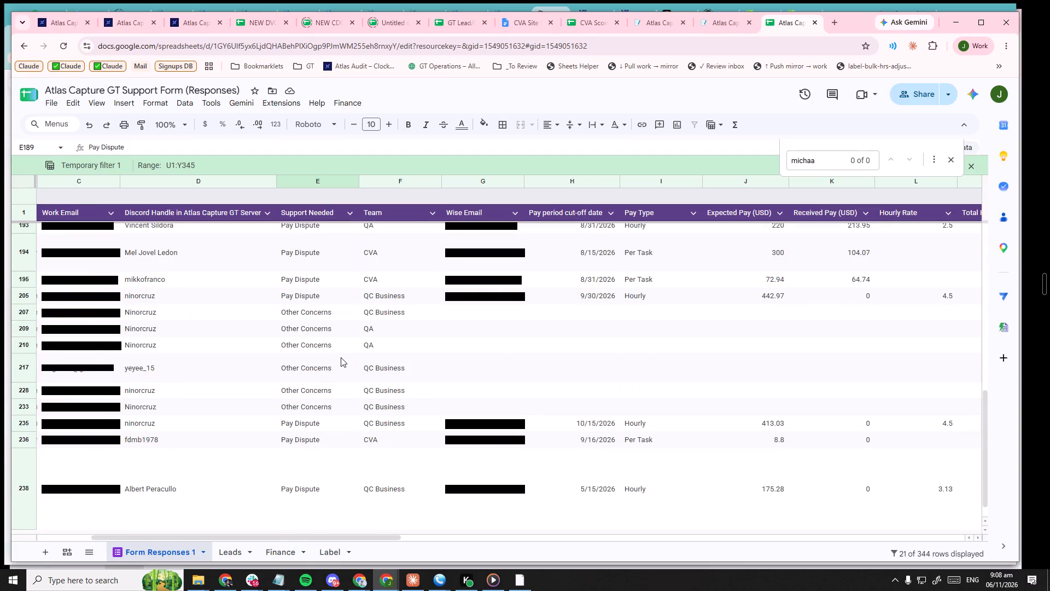
pyautogui.scroll(3, 341, 357)
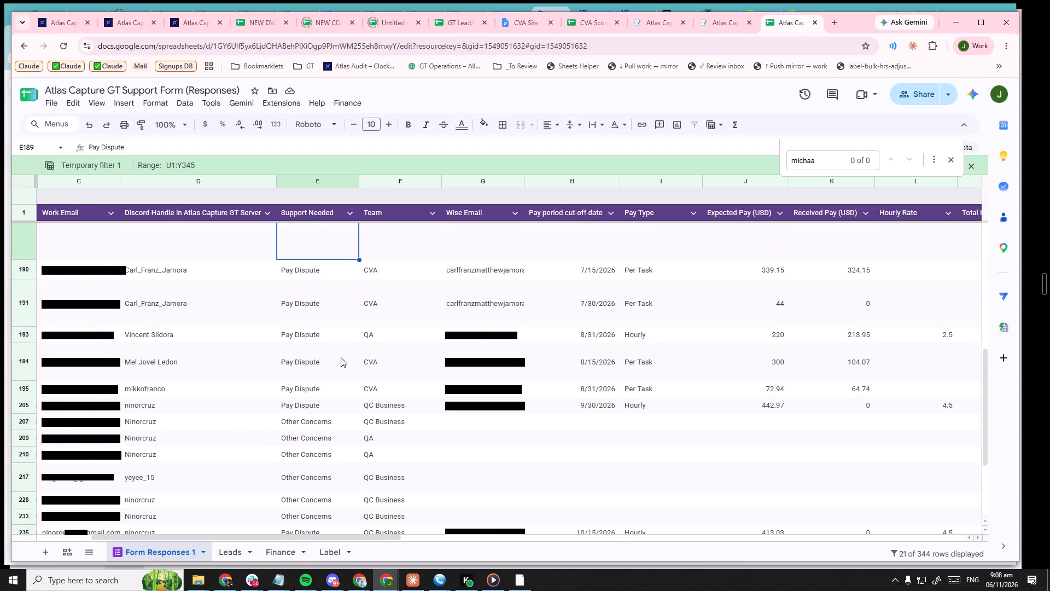
pyautogui.click(335, 327)
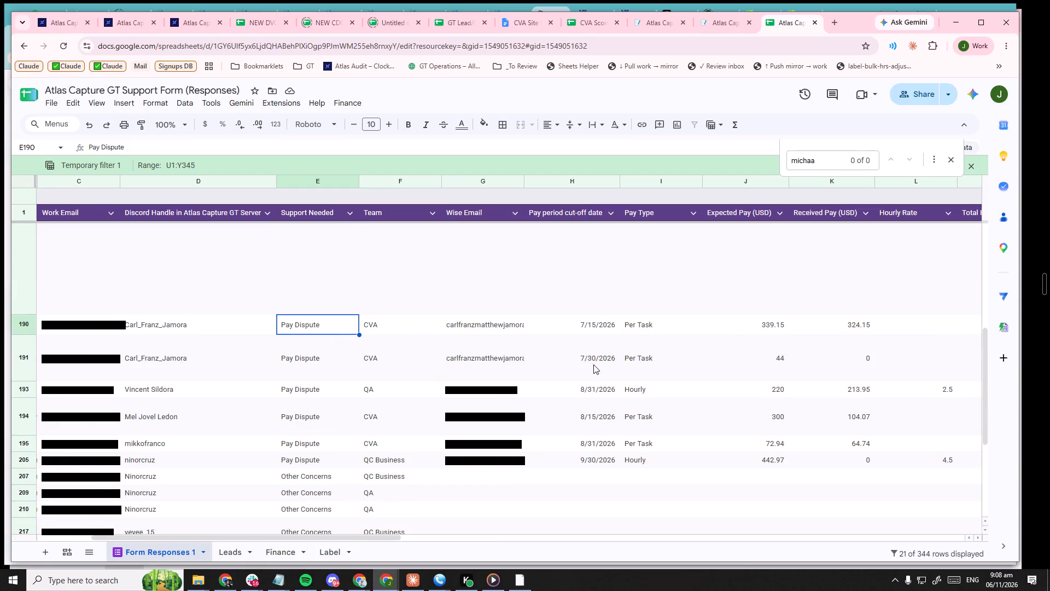
# Switch to the AppSheet Pay Disputes list, filter the pending disputes to team CVA and examine their pay details.
pyautogui.click(711, 20)
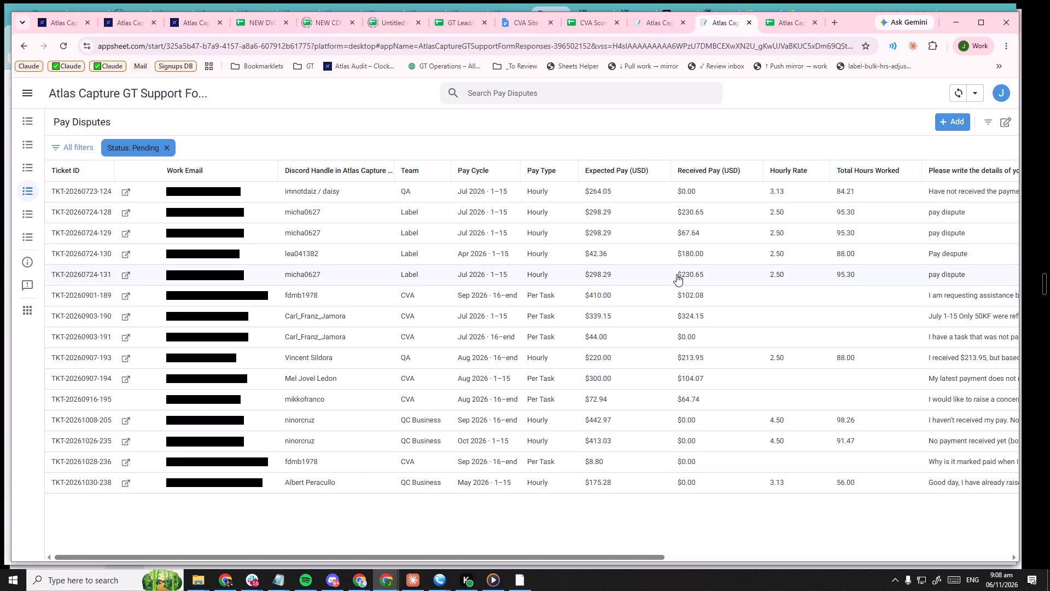
pyautogui.keyDown('shift'); pyautogui.scroll(-4, 603, 358); pyautogui.keyUp('shift')
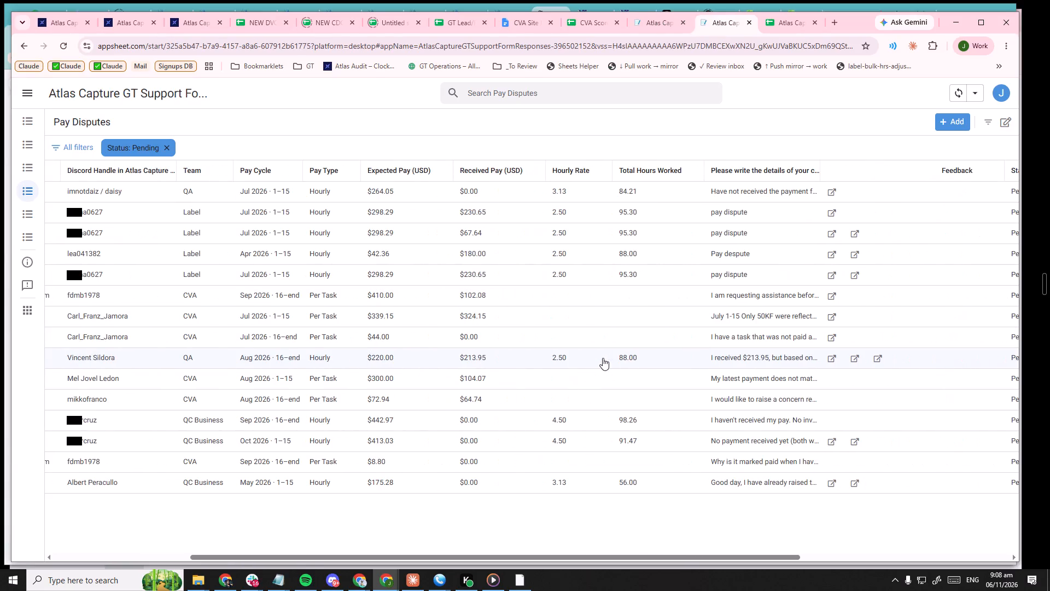
pyautogui.keyDown('shift'); pyautogui.scroll(2, 603, 357); pyautogui.keyUp('shift')
pyautogui.keyDown('shift'); pyautogui.scroll(-7, 642, 342); pyautogui.keyUp('shift')
pyautogui.click(989, 121)
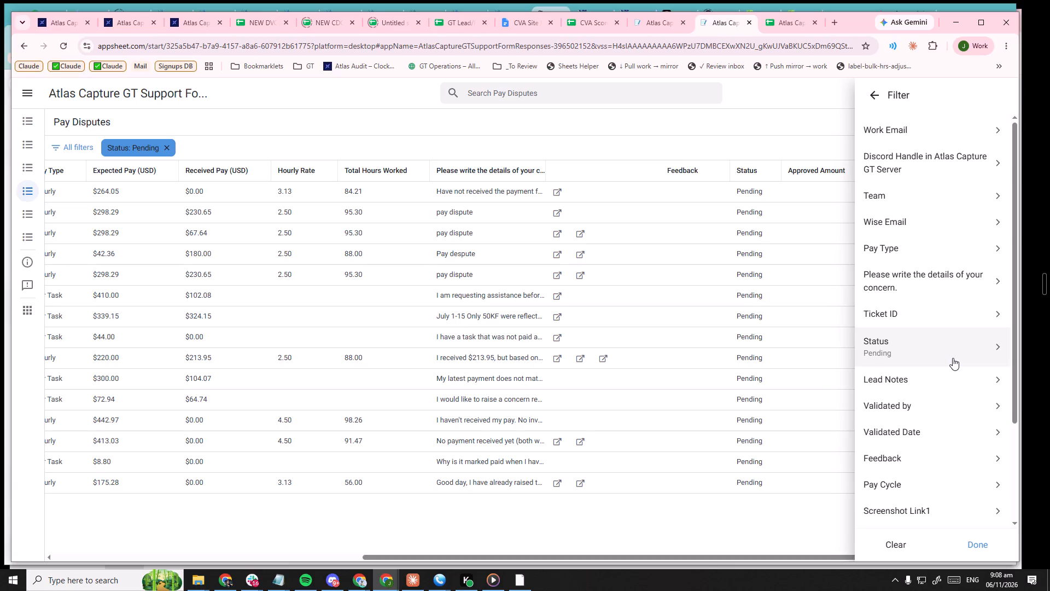
pyautogui.click(913, 193)
pyautogui.click(886, 182)
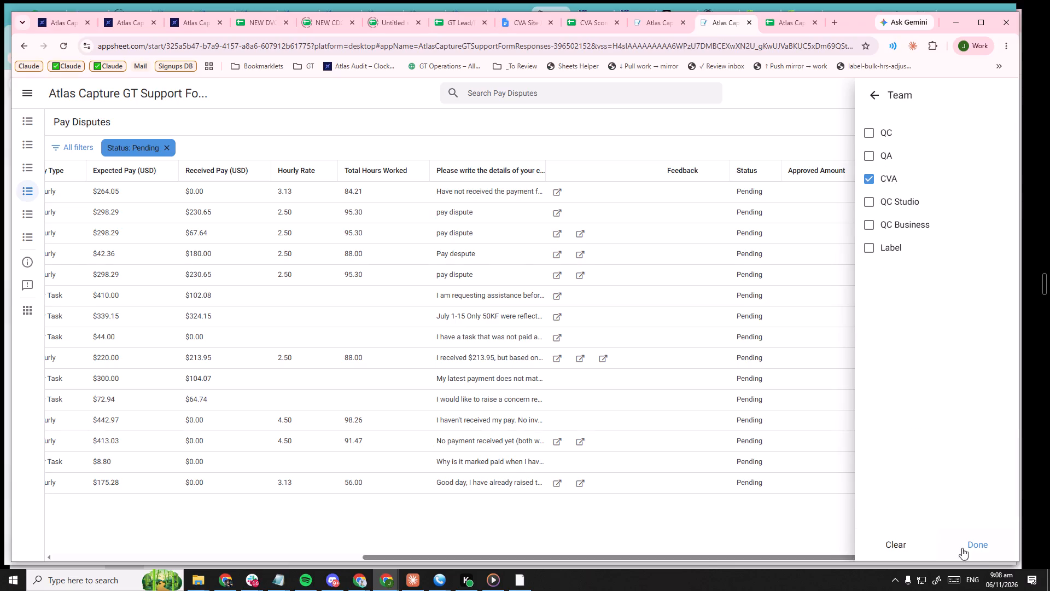
pyautogui.click(977, 549)
pyautogui.click(641, 402)
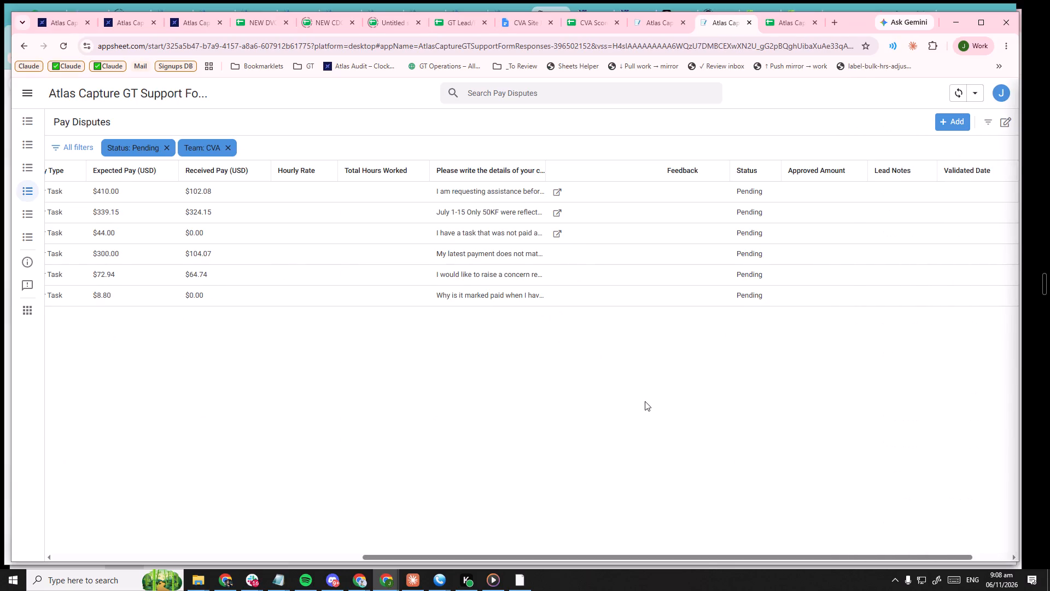
pyautogui.keyDown('shift'); pyautogui.scroll(-7, 645, 401); pyautogui.keyUp('shift')
pyautogui.keyDown('shift'); pyautogui.scroll(7, 645, 401); pyautogui.keyUp('shift')
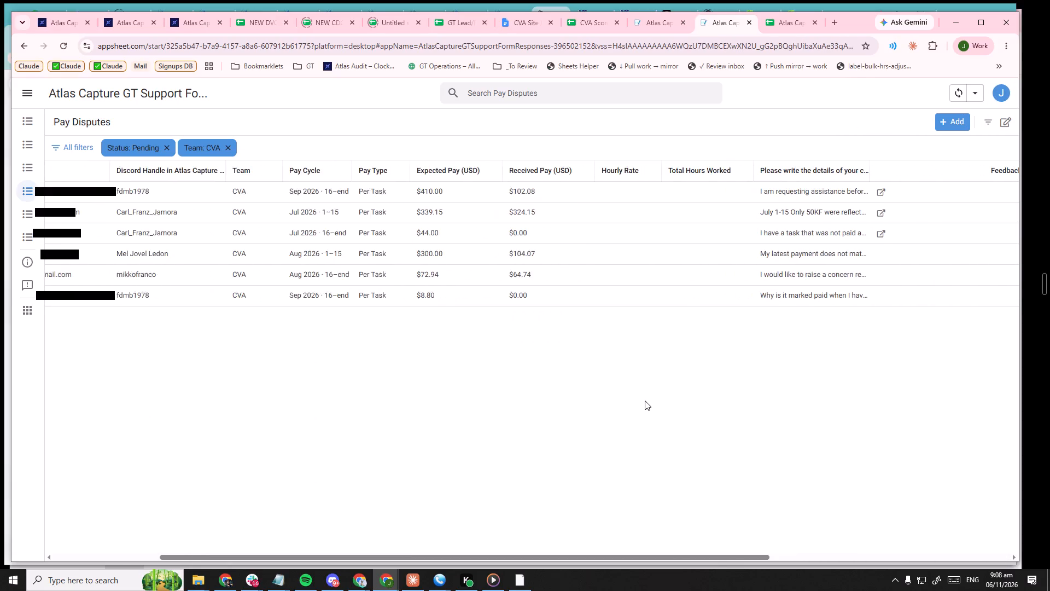
pyautogui.keyDown('shift'); pyautogui.scroll(9, 645, 401); pyautogui.keyUp('shift')
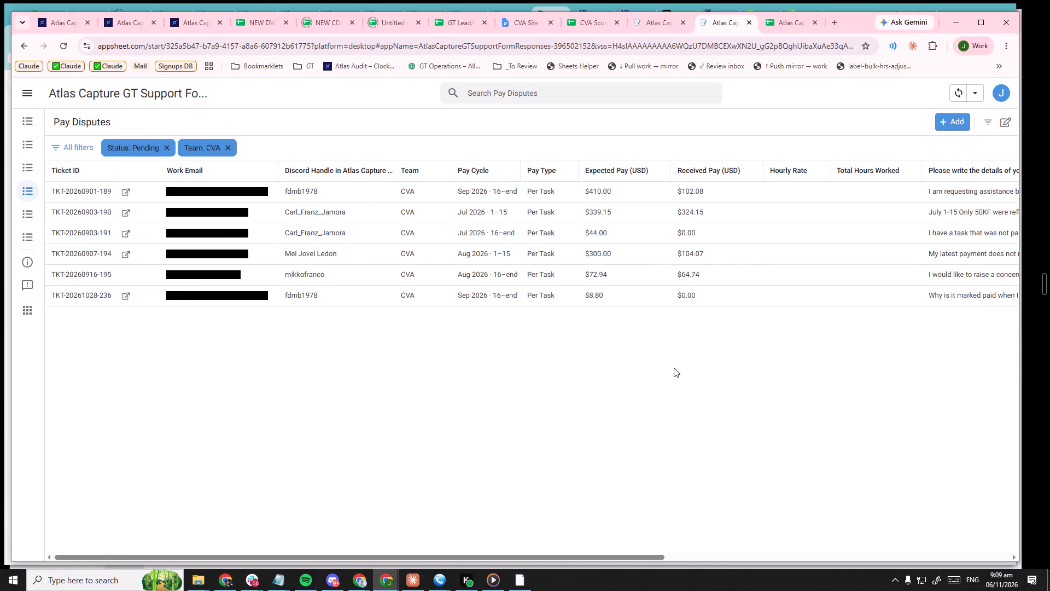
# Replace the CVA team filter on the pending pay disputes with QA.
pyautogui.click(226, 148)
pyautogui.click(994, 122)
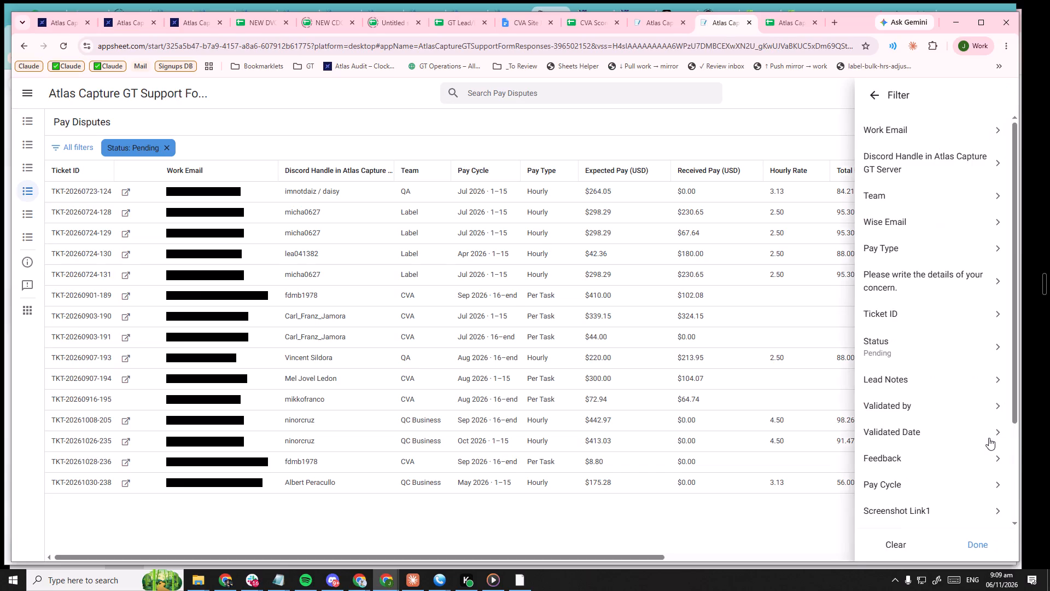
pyautogui.click(948, 202)
pyautogui.click(882, 156)
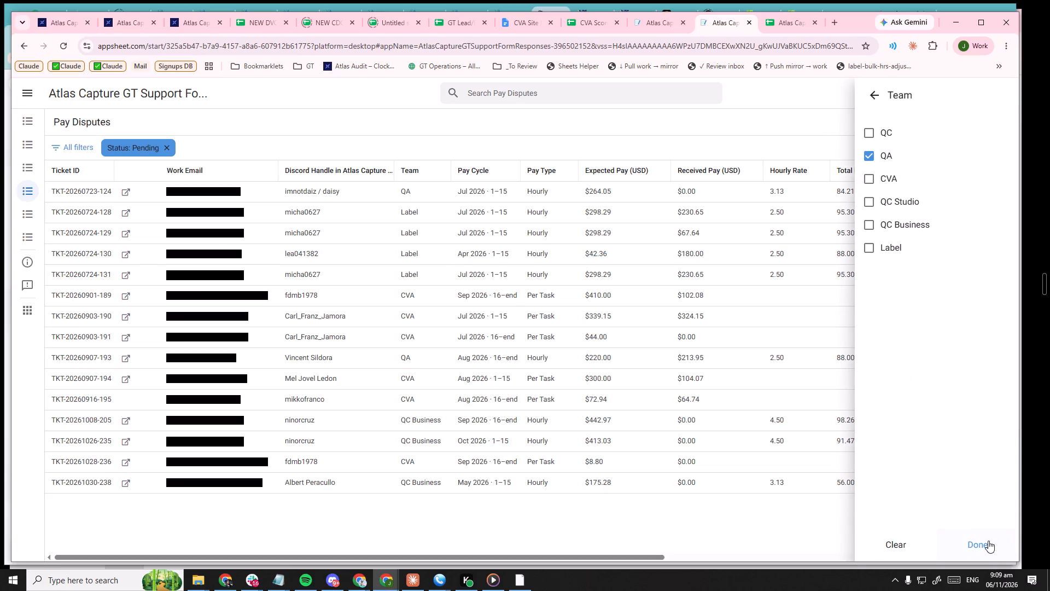
pyautogui.click(988, 541)
pyautogui.click(373, 323)
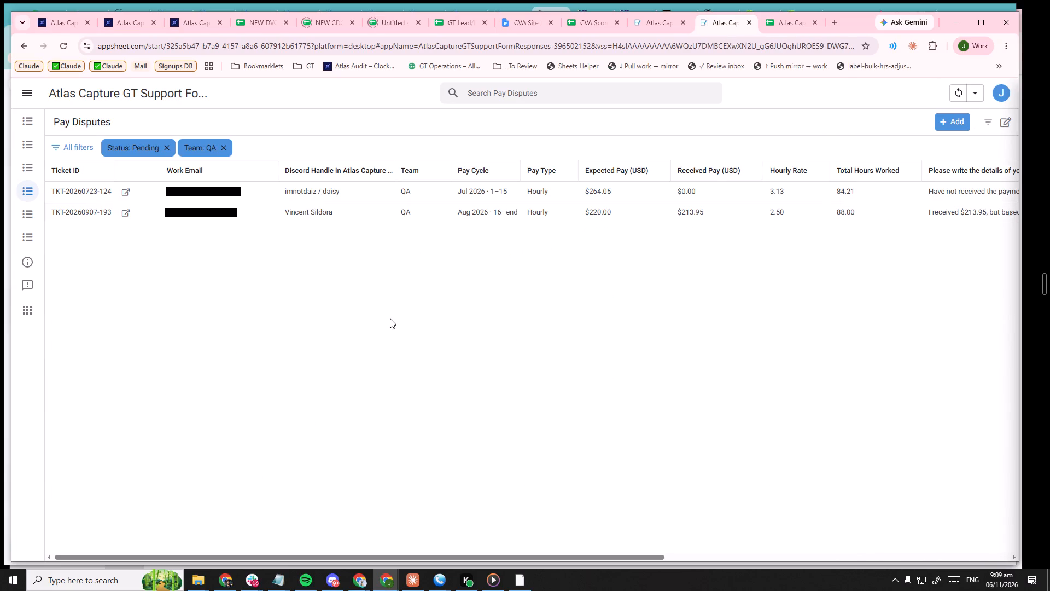
# Examine the pending QA pay disputes, checking pay cycle, expected and received pay, hours, concern details, feedback and lead notes.
pyautogui.keyDown('shift'); pyautogui.scroll(-17, 443, 300); pyautogui.keyUp('shift')
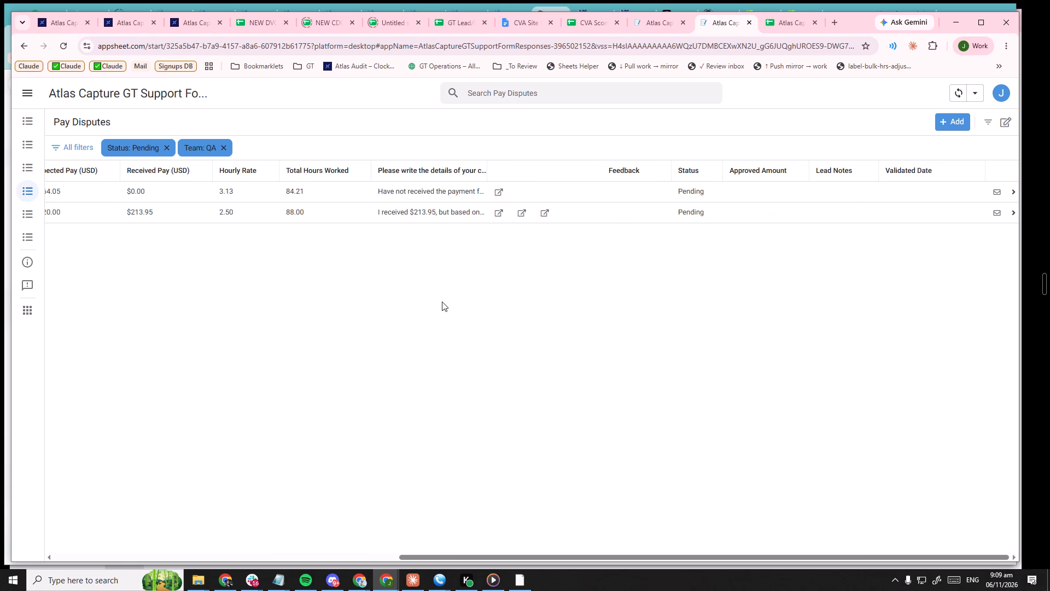
pyautogui.keyDown('shift'); pyautogui.scroll(5, 442, 302); pyautogui.keyUp('shift')
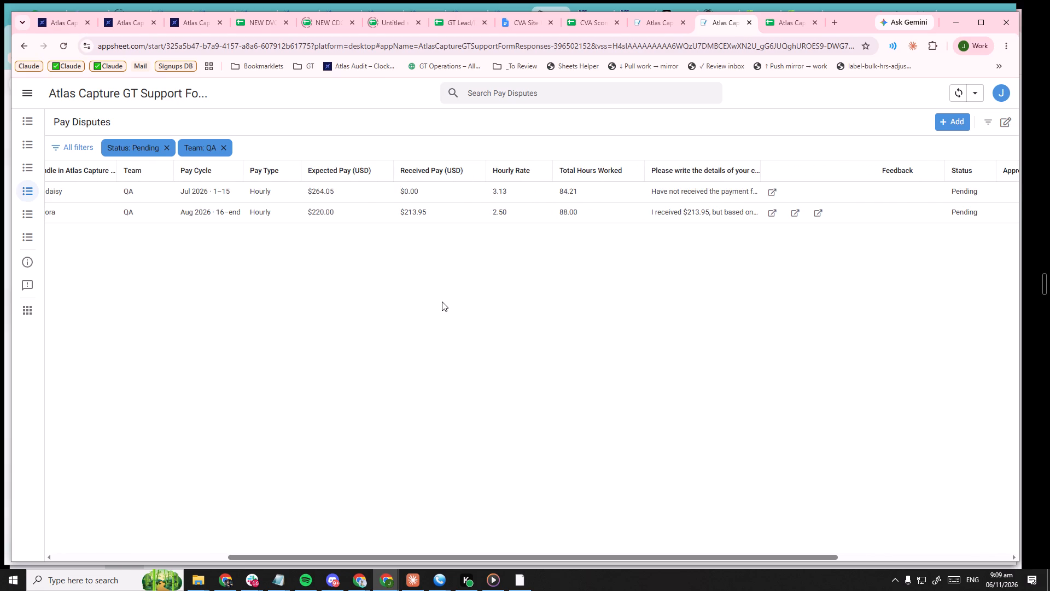
pyautogui.keyDown('shift'); pyautogui.scroll(6, 568, 290); pyautogui.keyUp('shift')
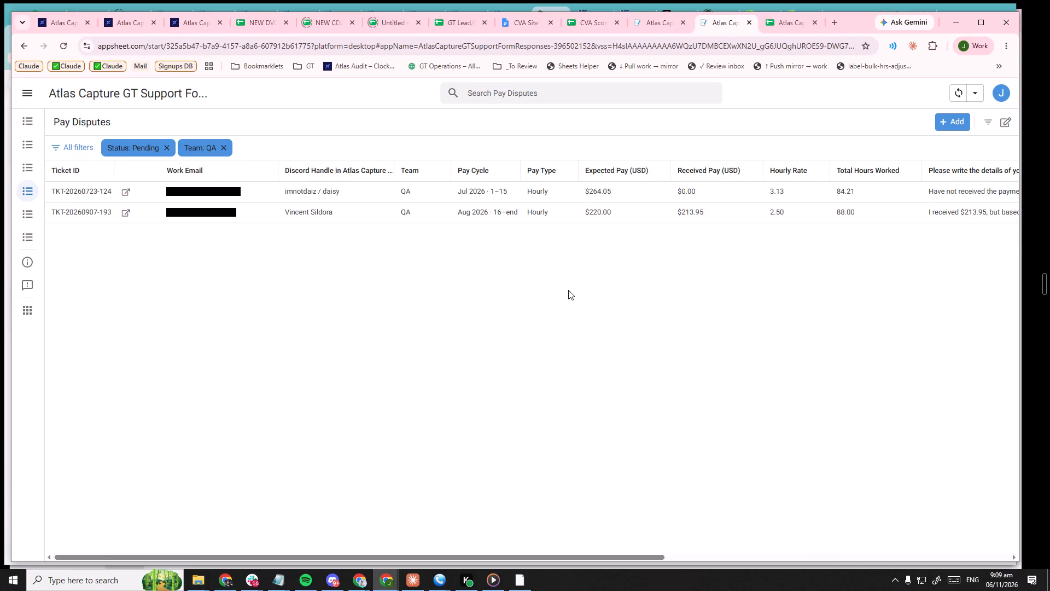
pyautogui.keyDown('shift'); pyautogui.scroll(-5, 568, 290); pyautogui.keyUp('shift')
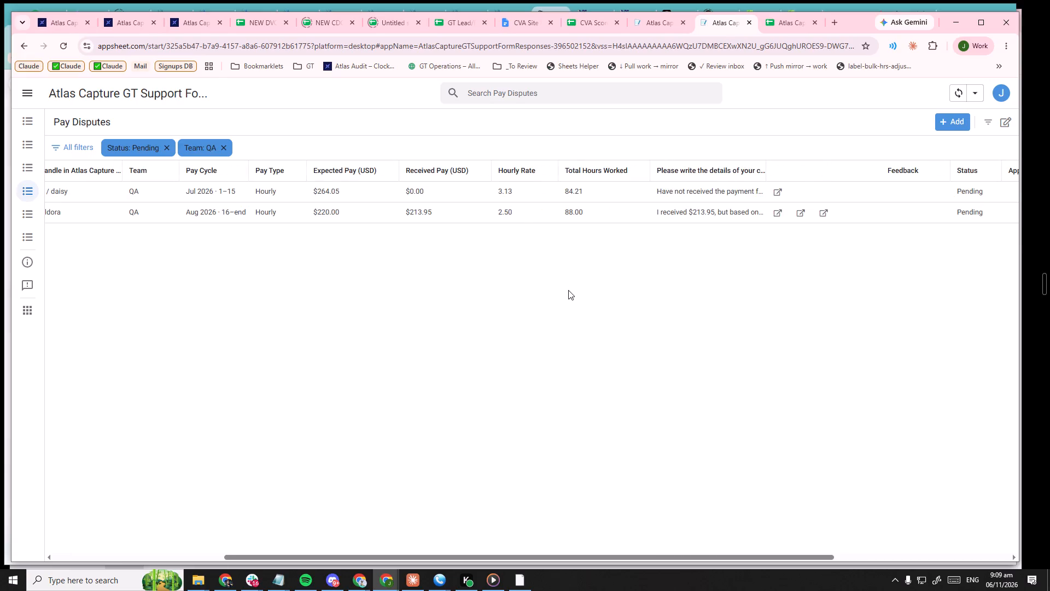
pyautogui.keyDown('shift'); pyautogui.scroll(10, 568, 290); pyautogui.keyUp('shift')
pyautogui.keyDown('shift'); pyautogui.scroll(-4, 568, 290); pyautogui.keyUp('shift')
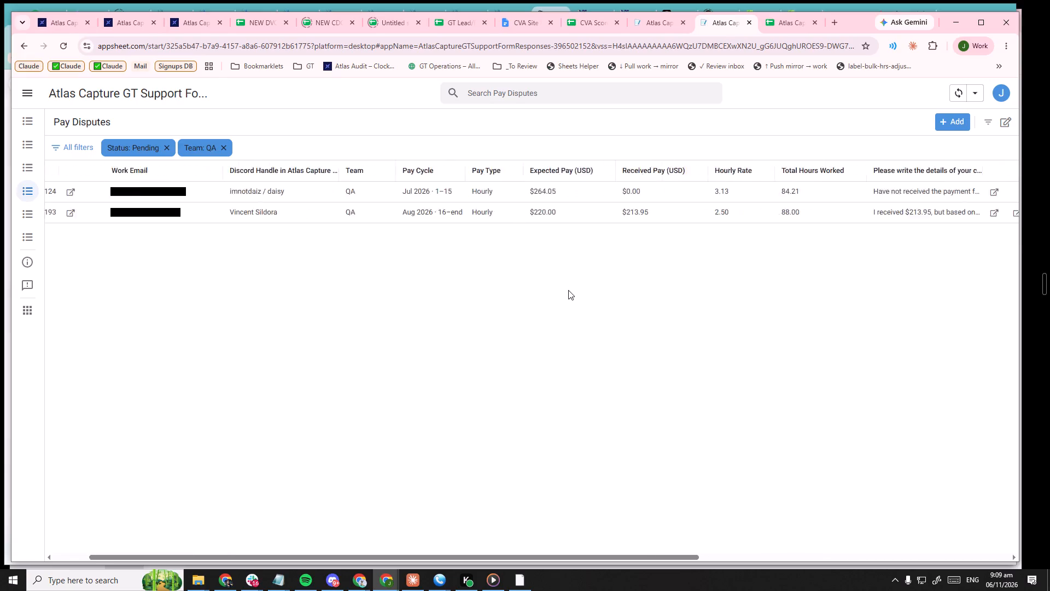
pyautogui.keyDown('shift'); pyautogui.scroll(-20, 568, 290); pyautogui.keyUp('shift')
pyautogui.keyDown('shift'); pyautogui.scroll(16, 568, 290); pyautogui.keyUp('shift')
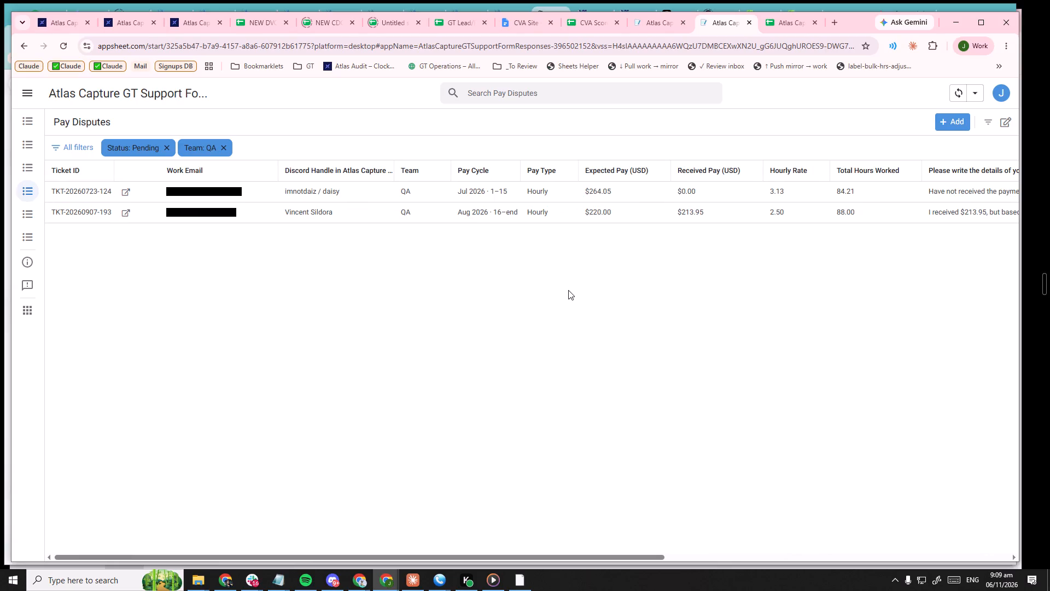
pyautogui.keyDown('shift'); pyautogui.scroll(-12, 568, 290); pyautogui.keyUp('shift')
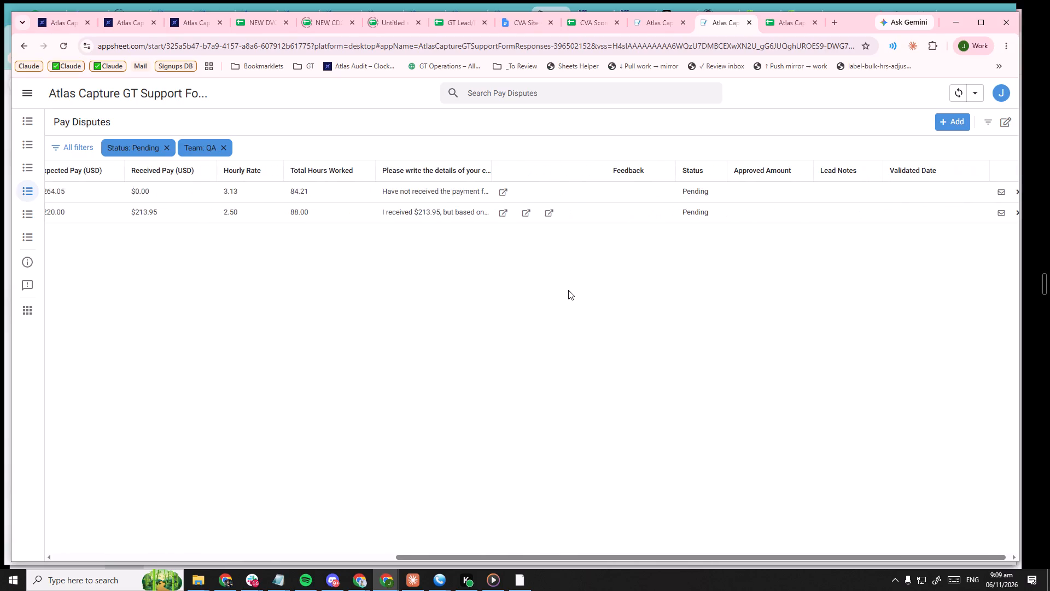
# Capture a screenshot of the pending QA pay disputes list, outline the Status column with a red rectangle, and copy the image.
pyautogui.keyDown('shift'); pyautogui.scroll(6, 568, 290); pyautogui.keyUp('shift')
pyautogui.keyDown('shift'); pyautogui.scroll(-1, 568, 290); pyautogui.keyUp('shift')
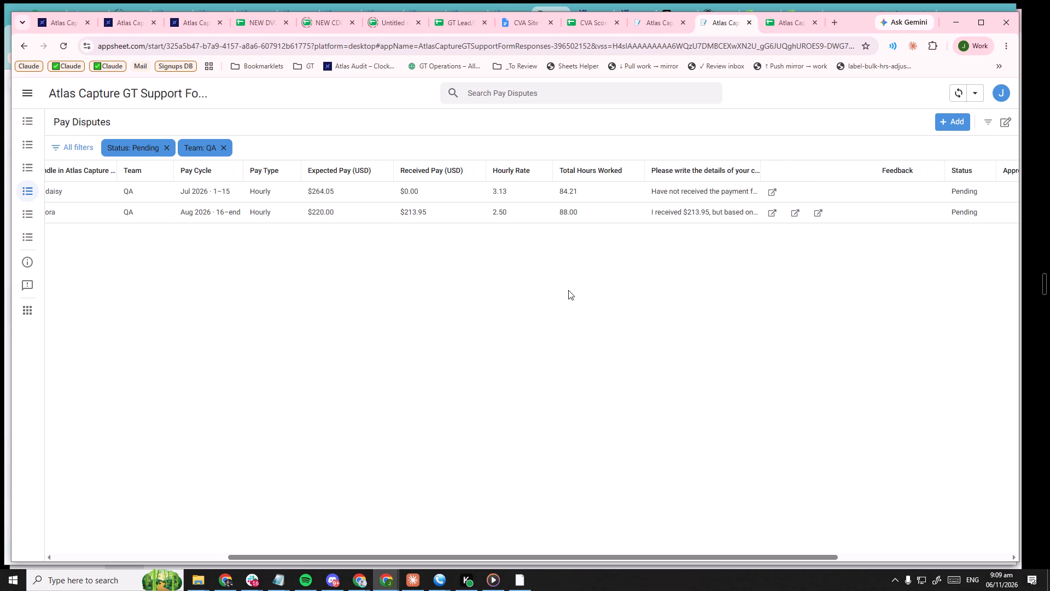
pyautogui.press('Print')
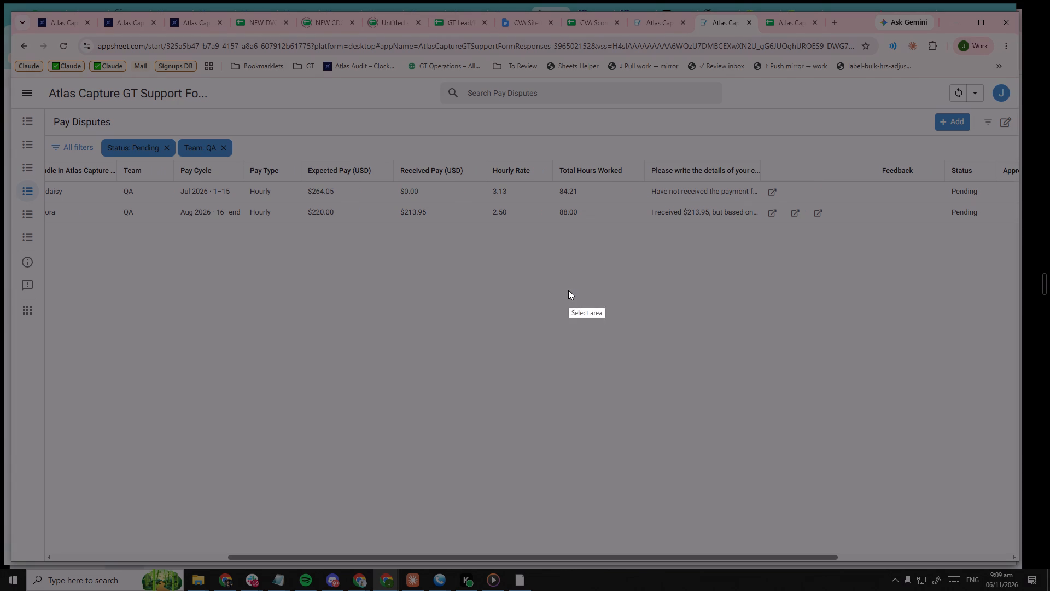
pyautogui.moveTo(41, 94); pyautogui.dragTo(995, 282)
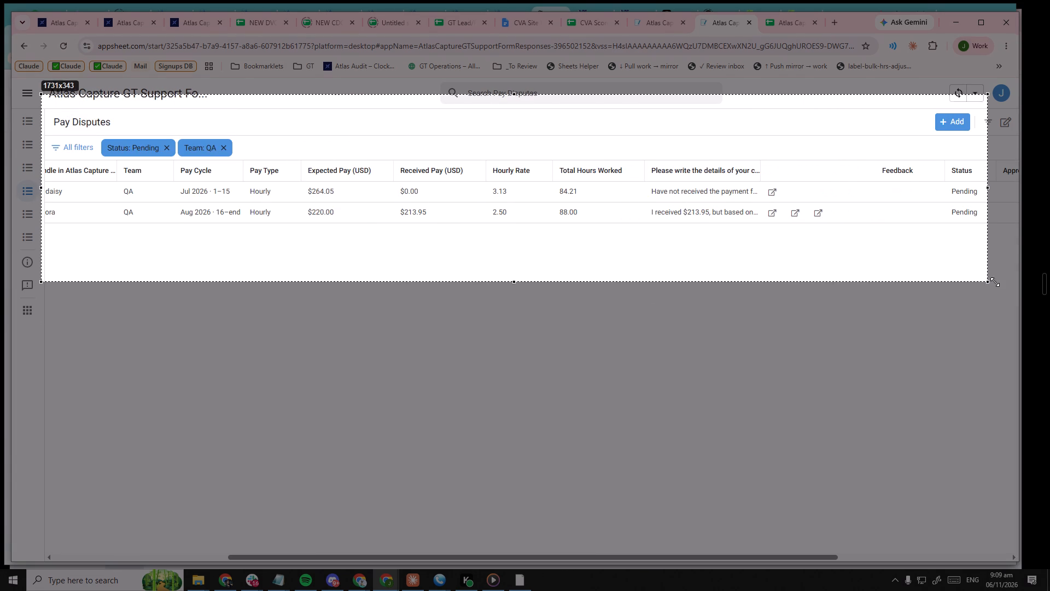
pyautogui.moveTo(995, 282); pyautogui.dragTo(1023, 281)
pyautogui.click(1034, 220)
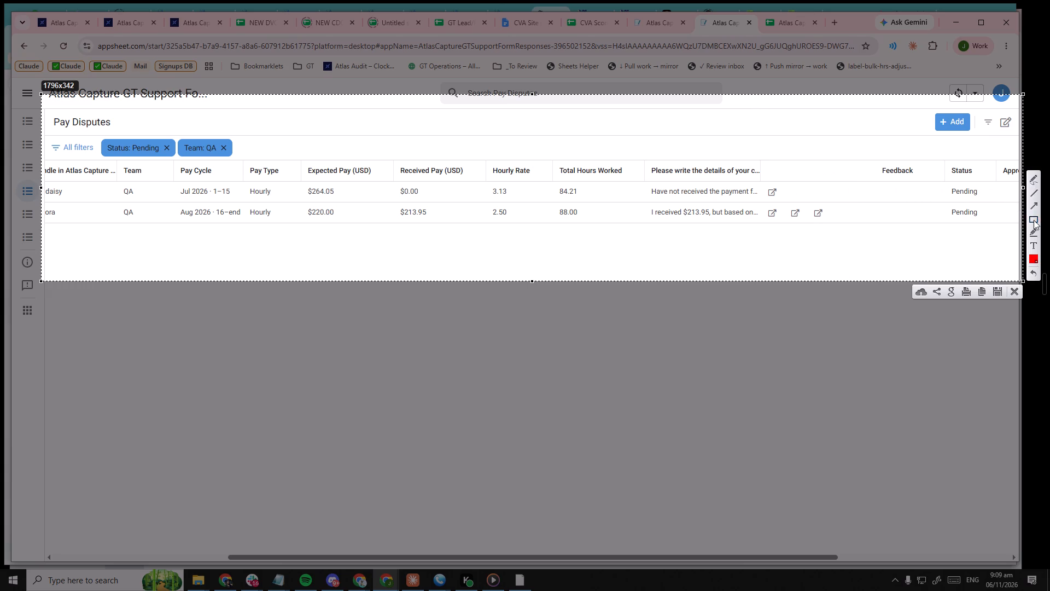
pyautogui.moveTo(943, 153); pyautogui.dragTo(984, 234)
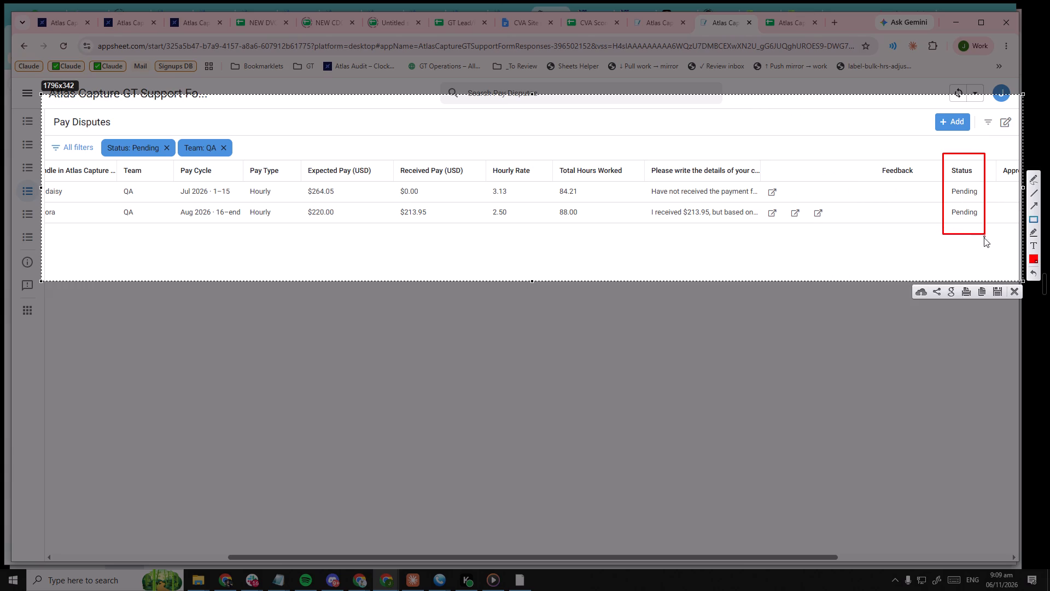
pyautogui.click(982, 293)
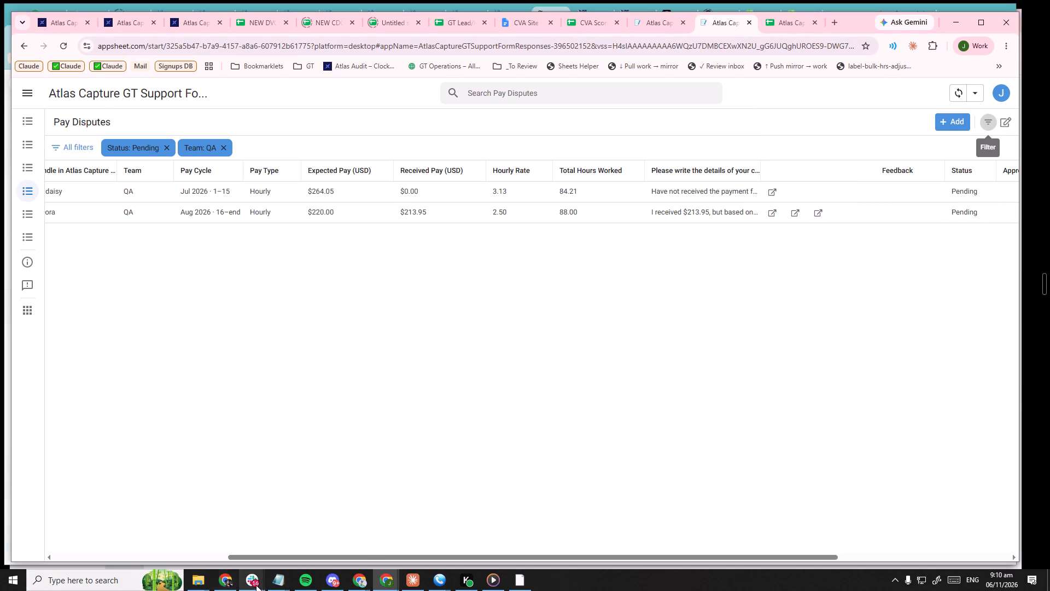
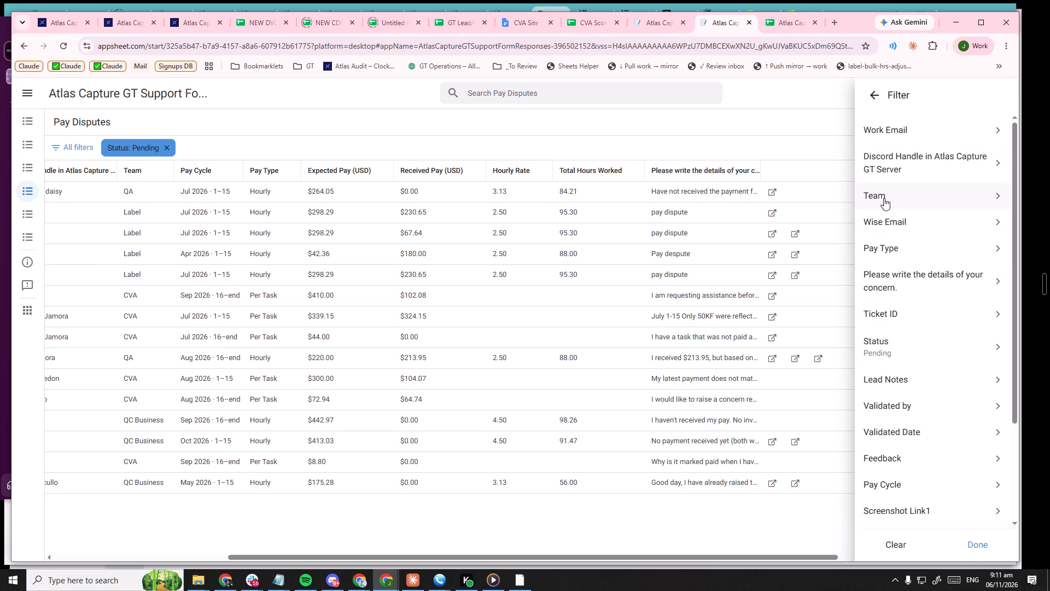
# Filter the pending pay disputes to team CVA.
pyautogui.click(897, 188)
pyautogui.click(888, 178)
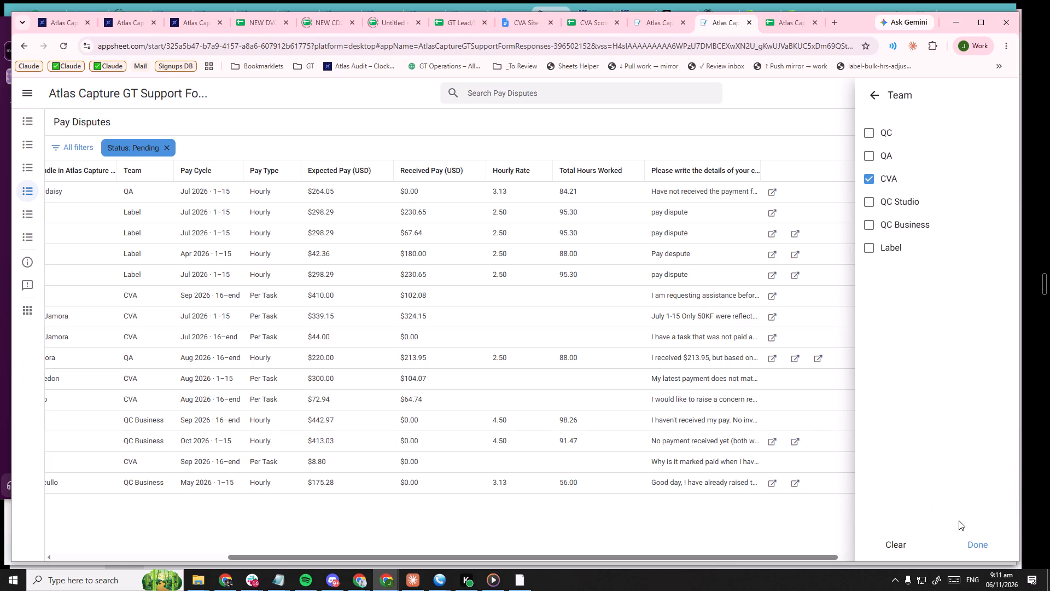
pyautogui.click(972, 540)
pyautogui.click(571, 402)
# Narrow the Hourly Rate, Total Hours Worked, Received Pay, Expected Pay and Team columns of the CVA dispute list.
pyautogui.keyDown('shift'); pyautogui.scroll(-3, 582, 395); pyautogui.keyUp('shift')
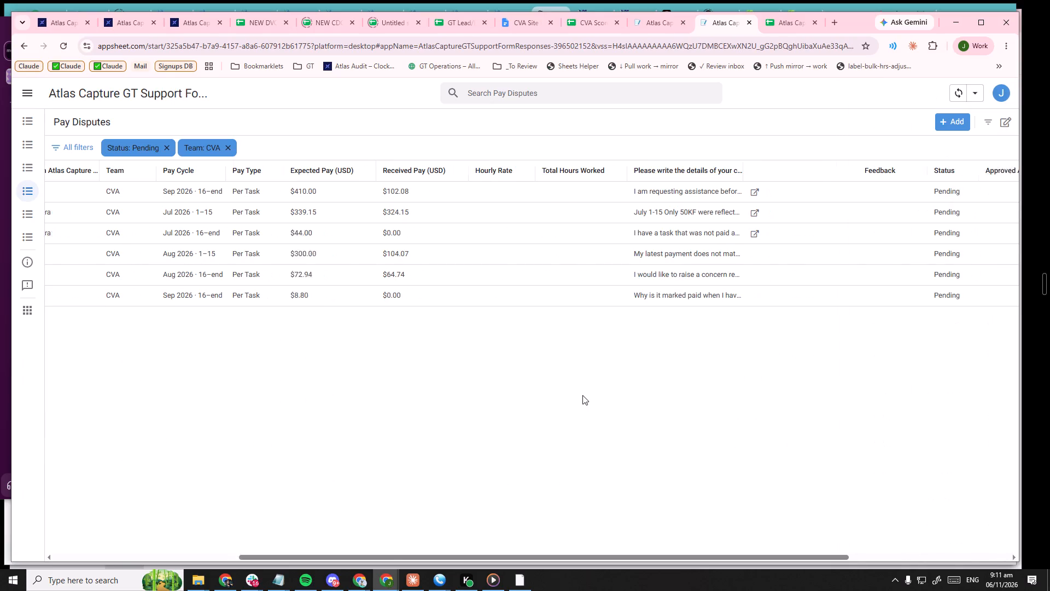
pyautogui.keyDown('shift'); pyautogui.scroll(-13, 582, 395); pyautogui.keyUp('shift')
pyautogui.keyDown('shift'); pyautogui.scroll(20, 582, 396); pyautogui.keyUp('shift')
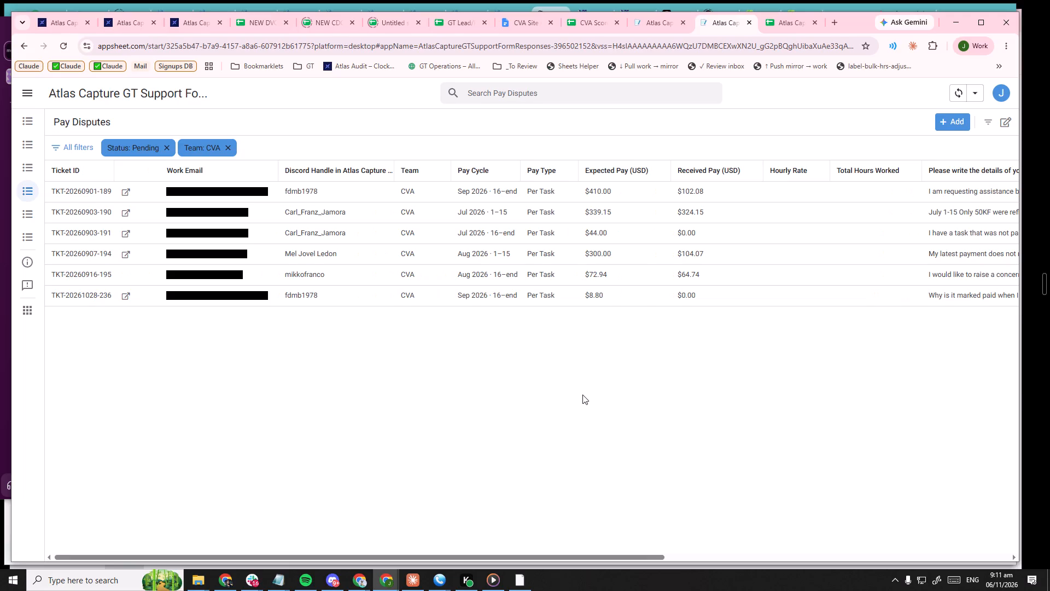
pyautogui.keyDown('shift'); pyautogui.scroll(-3, 582, 395); pyautogui.keyUp('shift')
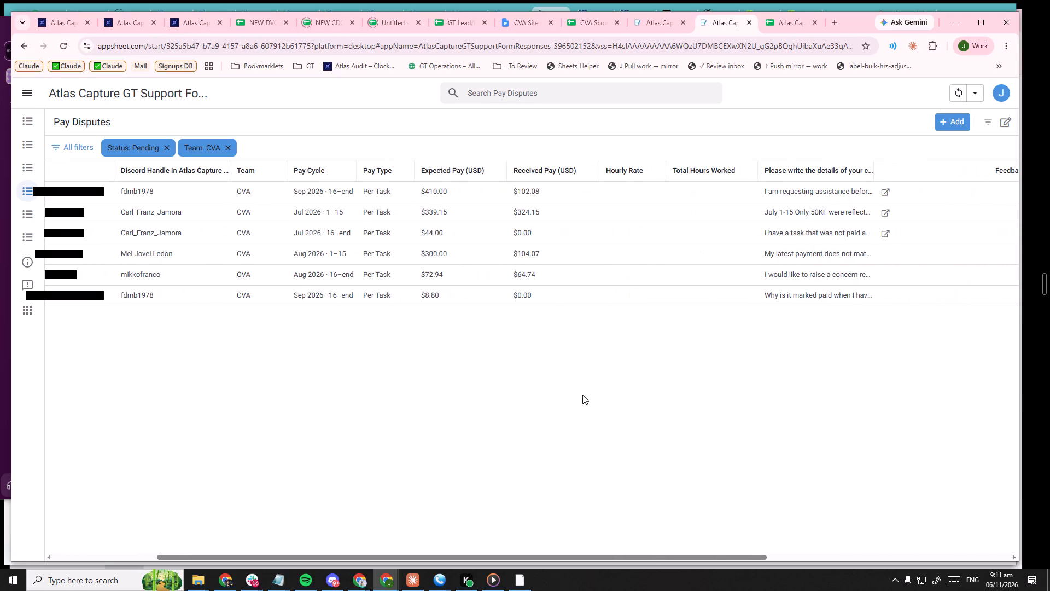
pyautogui.keyDown('shift'); pyautogui.scroll(-4, 582, 395); pyautogui.keyUp('shift')
pyautogui.keyDown('shift'); pyautogui.scroll(4, 581, 337); pyautogui.keyUp('shift')
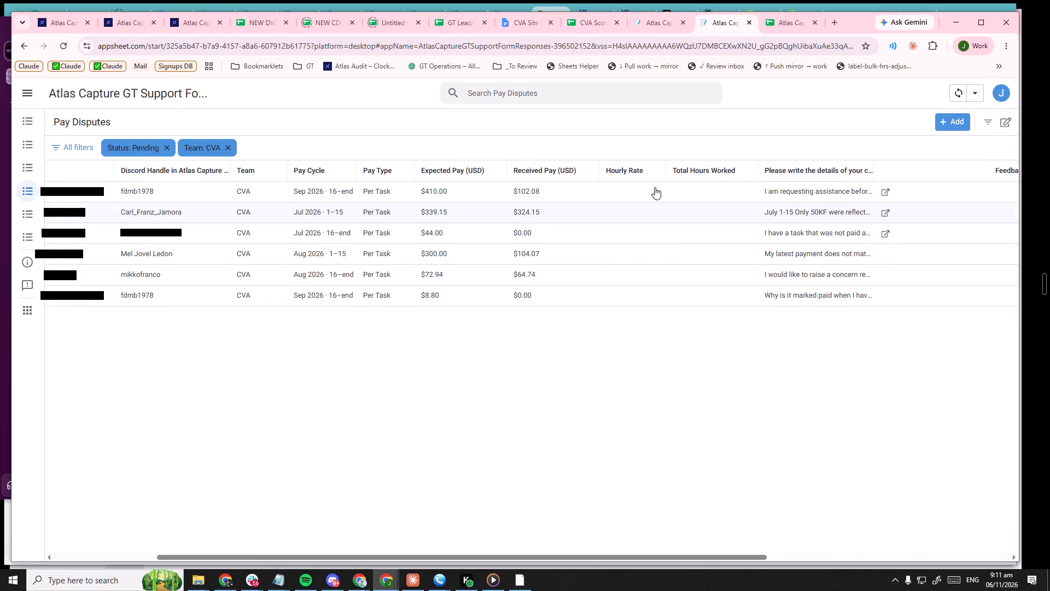
pyautogui.moveTo(662, 161); pyautogui.dragTo(643, 170)
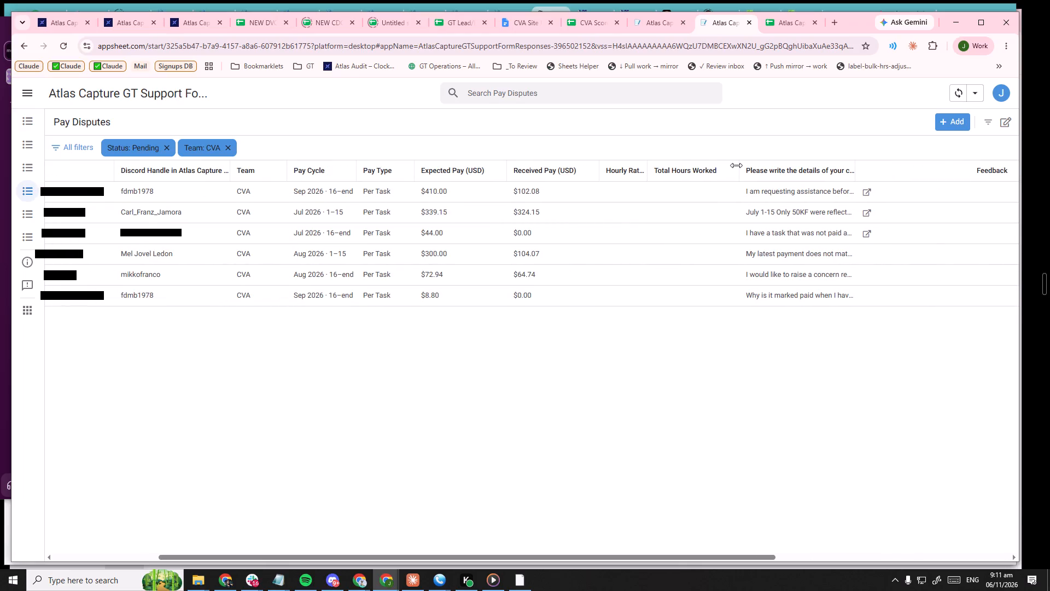
pyautogui.moveTo(736, 165); pyautogui.dragTo(706, 179)
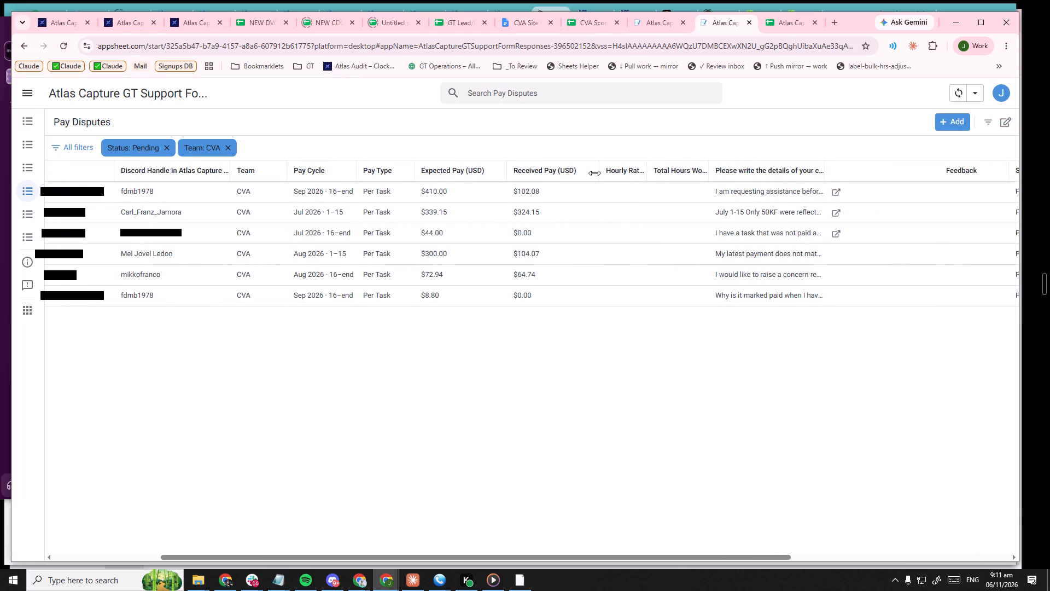
pyautogui.moveTo(594, 173); pyautogui.dragTo(568, 187)
pyautogui.moveTo(503, 169); pyautogui.dragTo(467, 195)
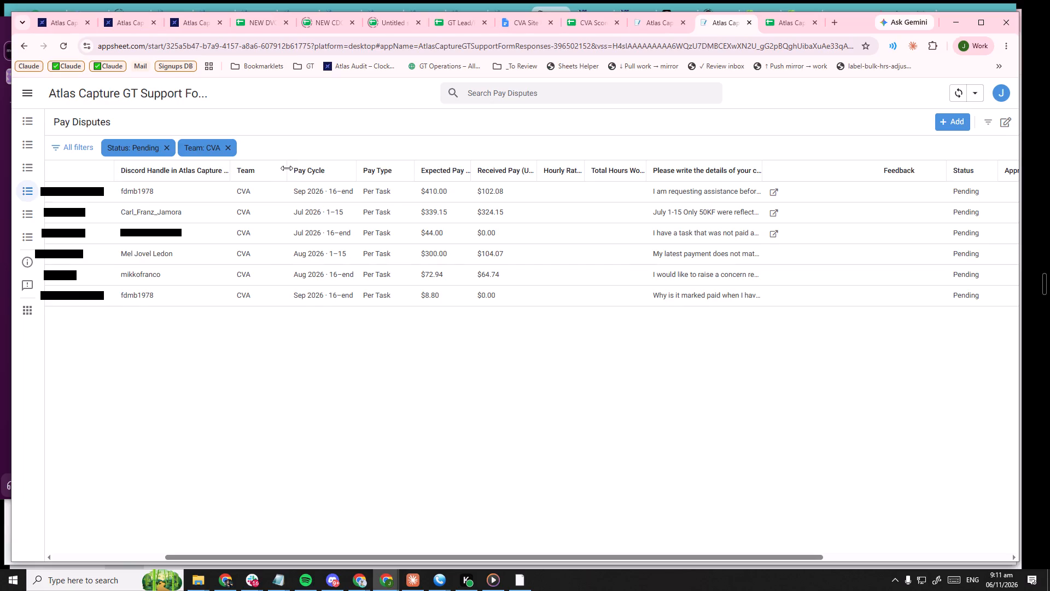
pyautogui.moveTo(287, 169); pyautogui.dragTo(265, 178)
# Narrow the Work Email and Discord Handle columns, and tighten the Hourly Rate and Total Hours Worked columns further.
pyautogui.keyDown('shift'); pyautogui.scroll(3, 298, 438); pyautogui.keyUp('shift')
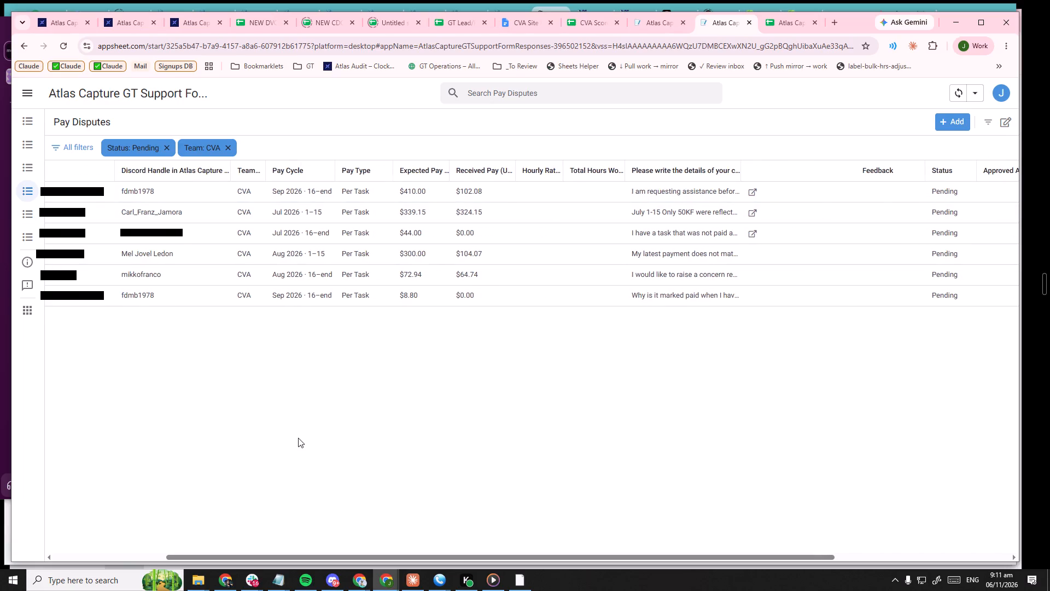
pyautogui.keyDown('shift'); pyautogui.scroll(7, 298, 438); pyautogui.keyUp('shift')
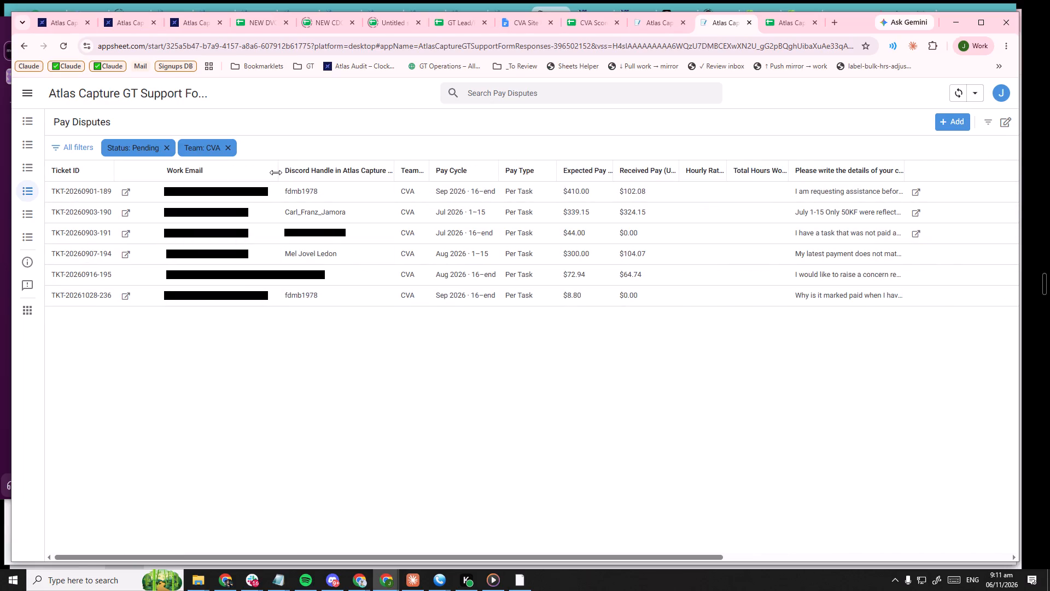
pyautogui.moveTo(276, 172); pyautogui.dragTo(231, 189)
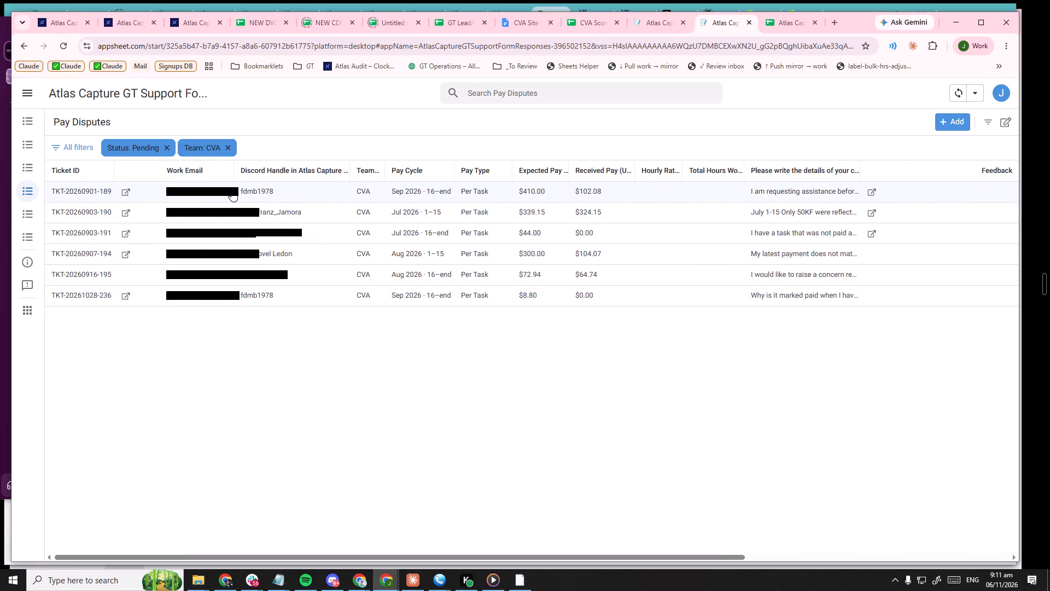
pyautogui.moveTo(231, 189); pyautogui.dragTo(238, 189)
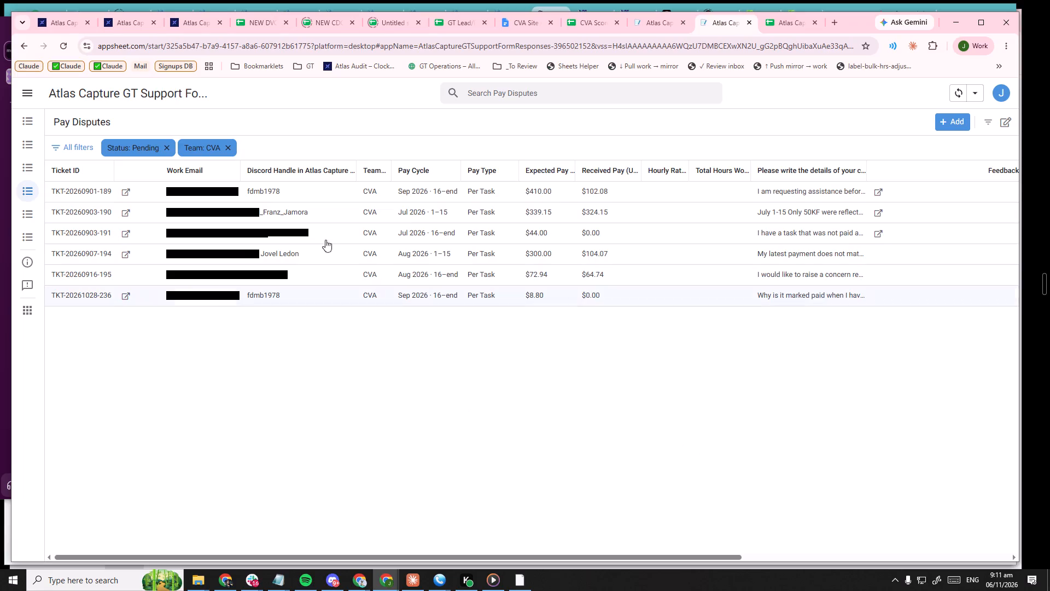
pyautogui.moveTo(353, 167); pyautogui.dragTo(329, 182)
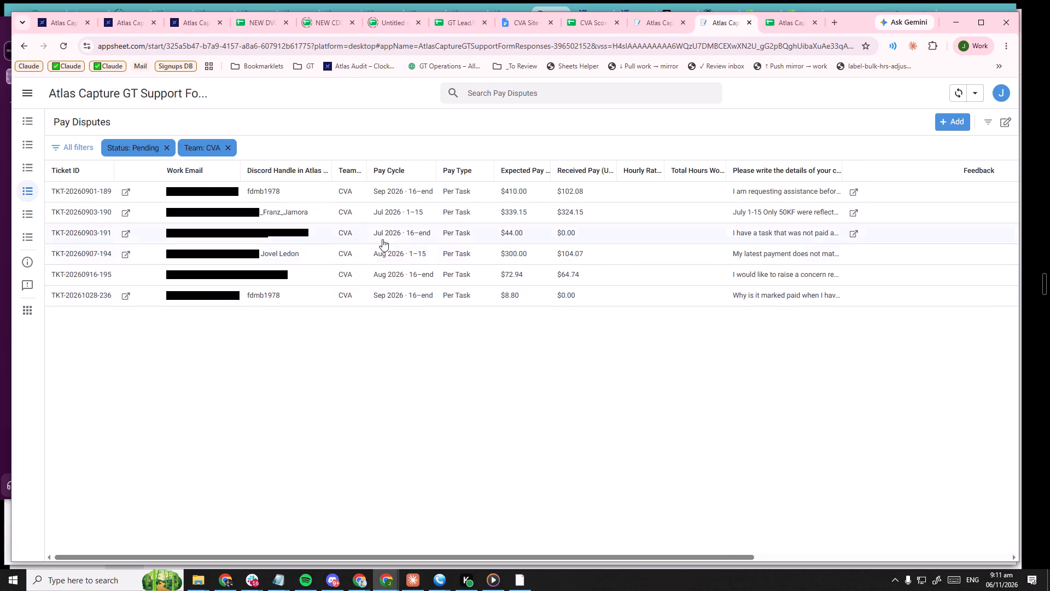
pyautogui.moveTo(661, 167); pyautogui.dragTo(651, 170)
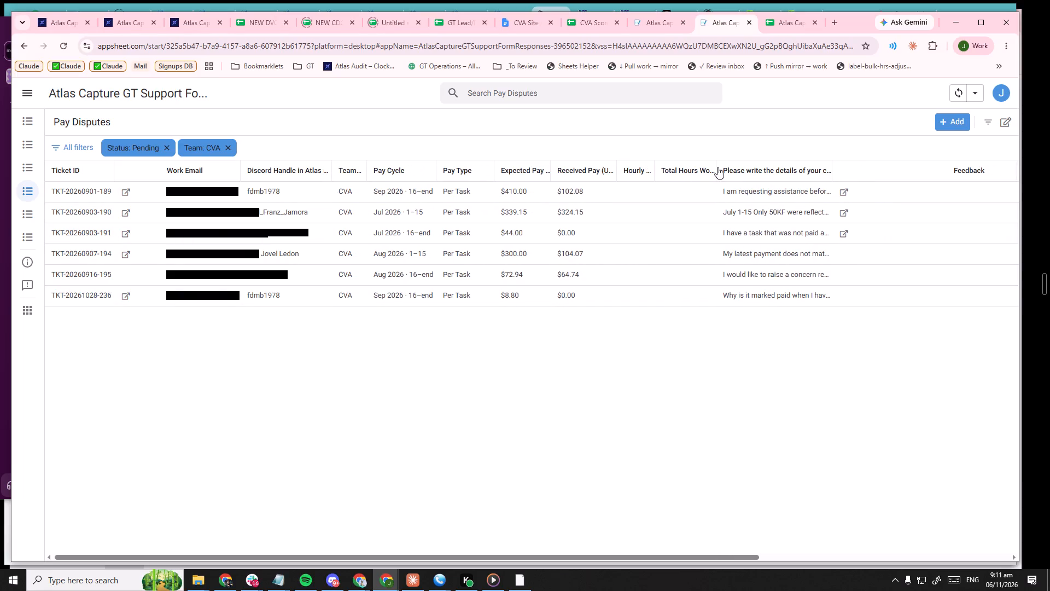
pyautogui.moveTo(715, 169); pyautogui.dragTo(699, 179)
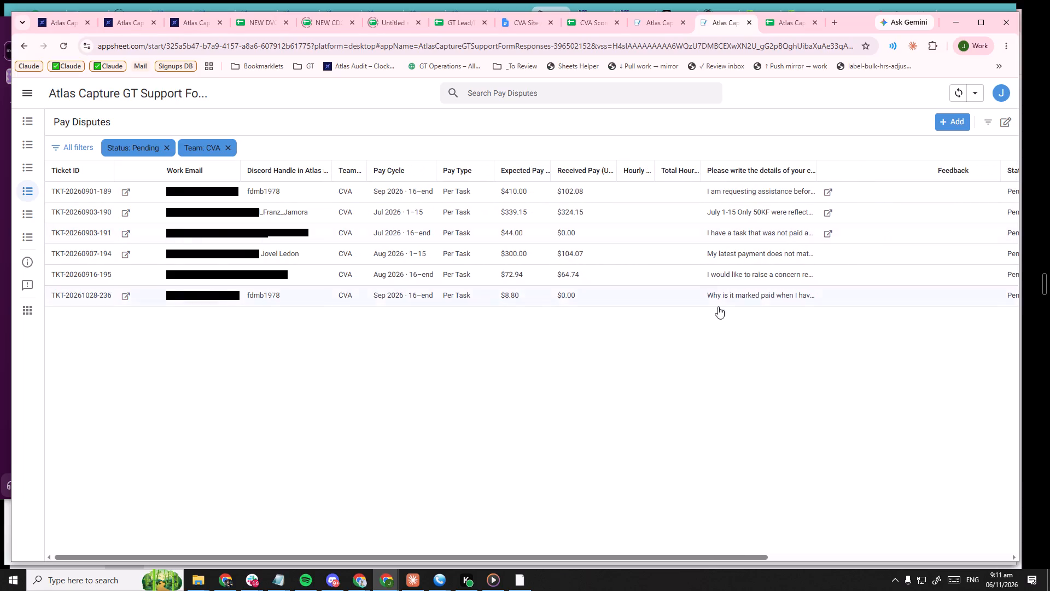
# Shrink the Feedback column to its minimum width and try to narrow the Approved Amount column.
pyautogui.keyDown('shift'); pyautogui.scroll(-5, 738, 366); pyautogui.keyUp('shift')
pyautogui.moveTo(725, 167); pyautogui.dragTo(614, 251)
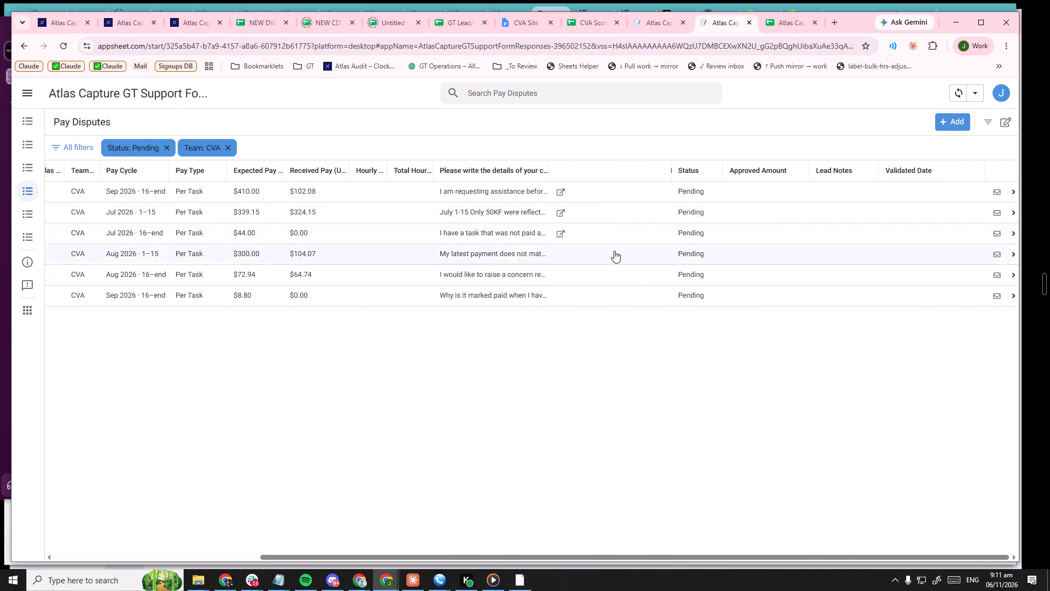
pyautogui.moveTo(614, 251); pyautogui.dragTo(597, 260)
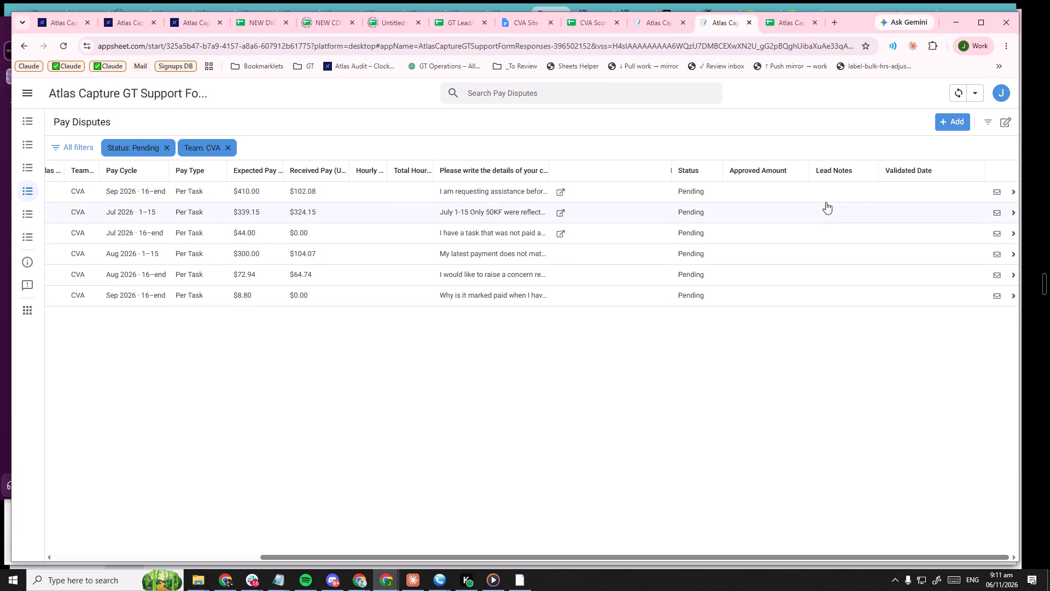
pyautogui.moveTo(808, 165); pyautogui.dragTo(756, 248)
pyautogui.keyDown('shift'); pyautogui.scroll(-5, 847, 334); pyautogui.keyUp('shift')
pyautogui.keyDown('shift'); pyautogui.scroll(8, 844, 336); pyautogui.keyUp('shift')
pyautogui.keyDown('shift'); pyautogui.scroll(-1, 844, 336); pyautogui.keyUp('shift')
pyautogui.keyDown('shift'); pyautogui.scroll(1, 844, 336); pyautogui.keyUp('shift')
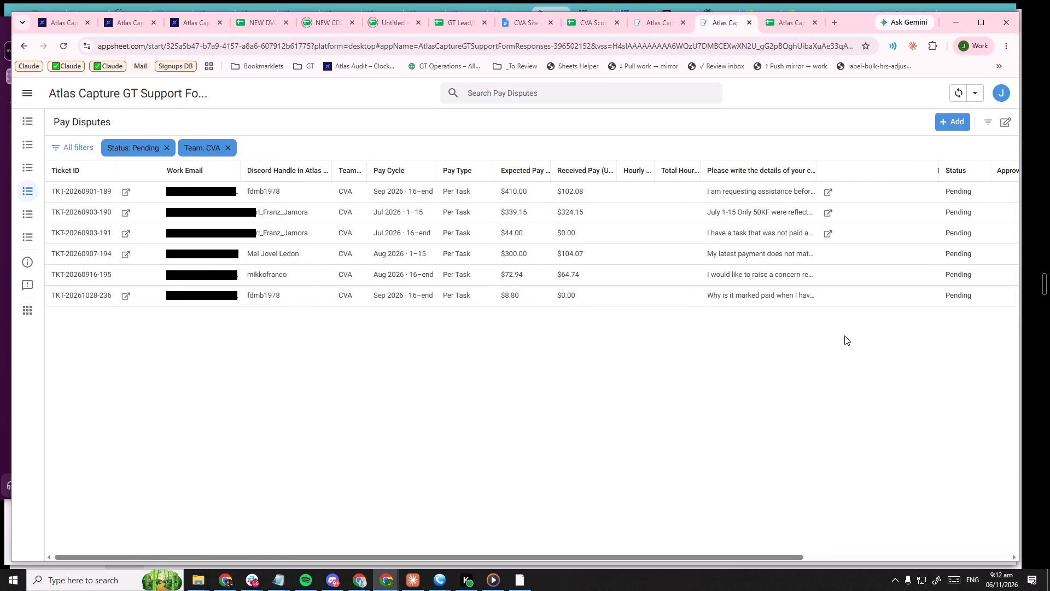
pyautogui.keyDown('shift'); pyautogui.scroll(-7, 844, 335); pyautogui.keyUp('shift')
pyautogui.keyDown('shift'); pyautogui.scroll(2, 839, 338); pyautogui.keyUp('shift')
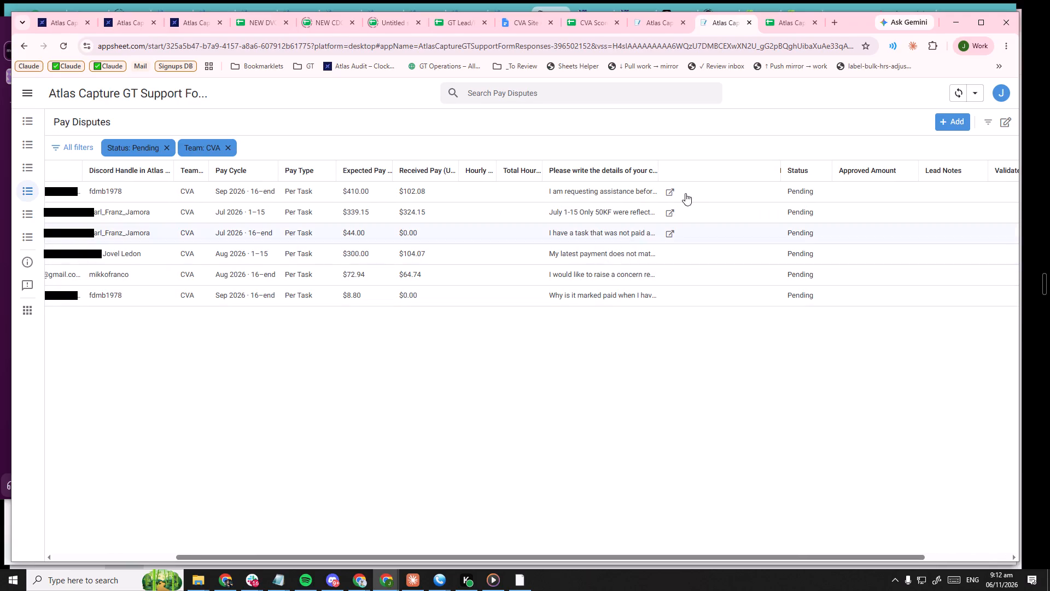
pyautogui.click(628, 188)
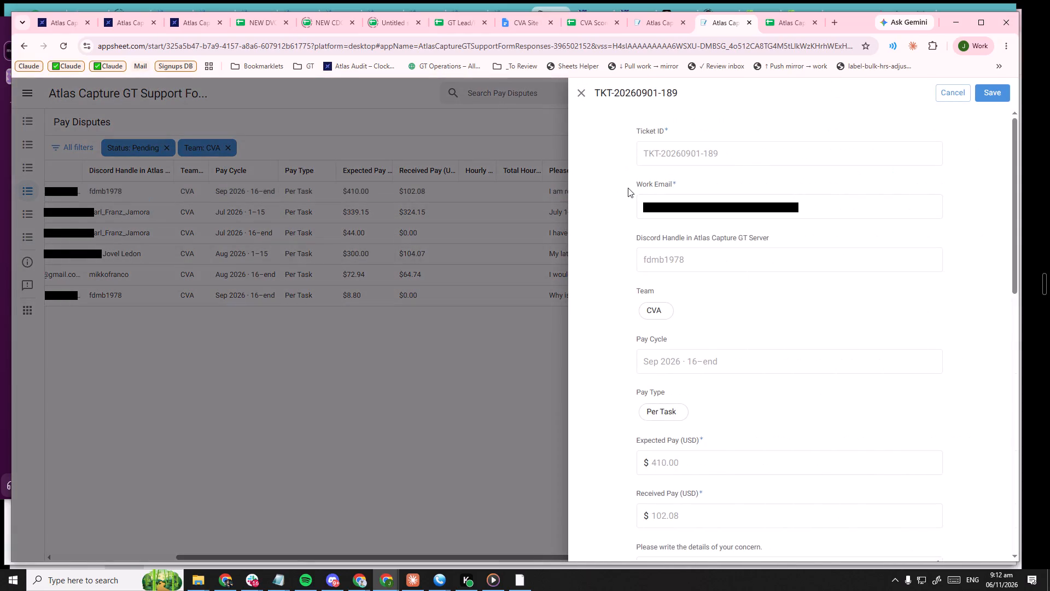
pyautogui.scroll(-5, 880, 332)
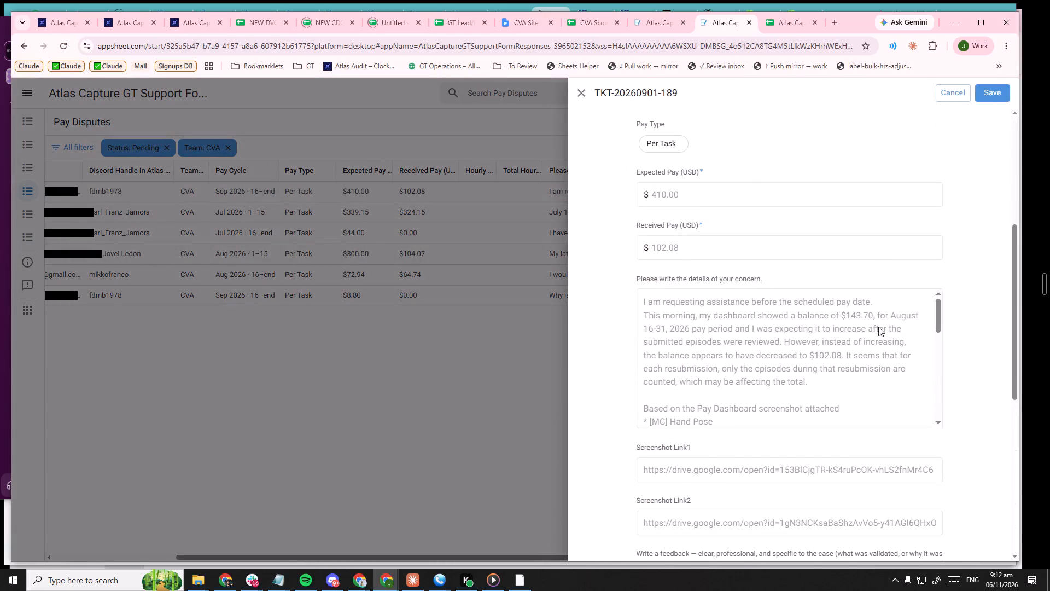
pyautogui.scroll(-10, 878, 327)
pyautogui.scroll(-10, 935, 421)
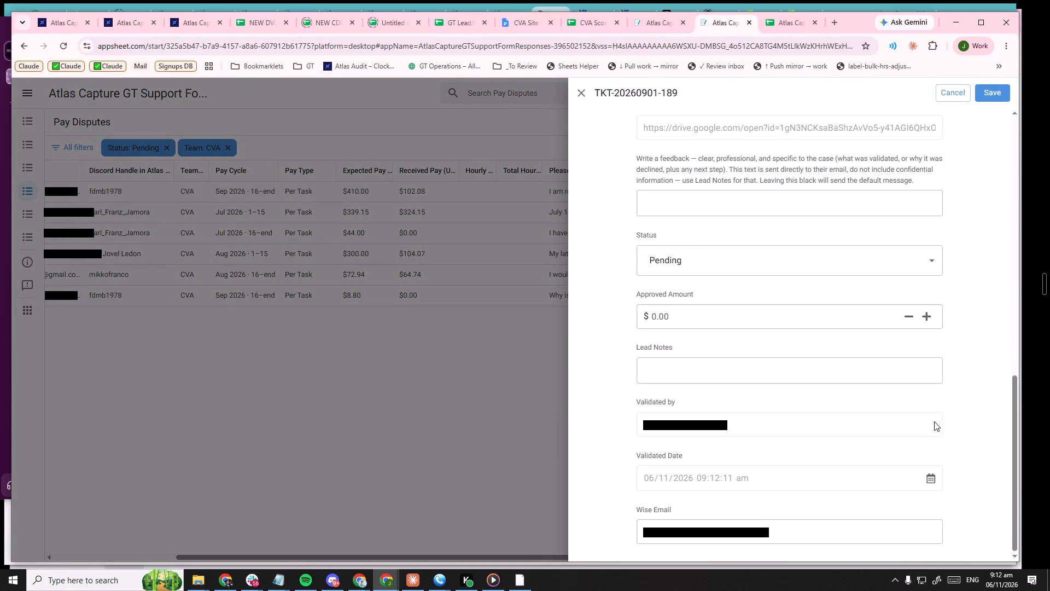
pyautogui.scroll(1, 853, 423)
pyautogui.scroll(-3, 853, 423)
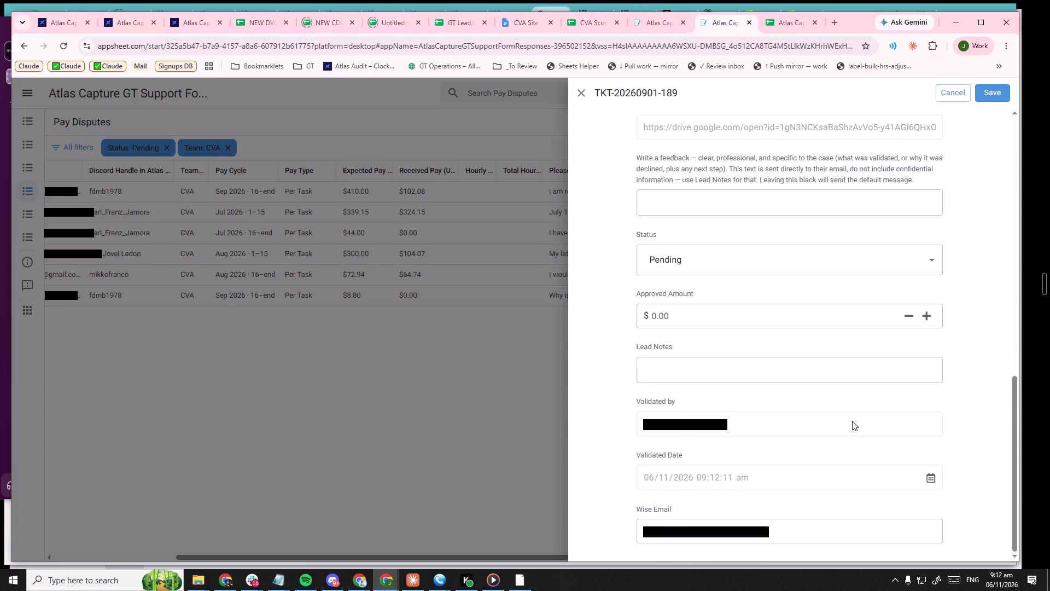
pyautogui.scroll(4, 716, 321)
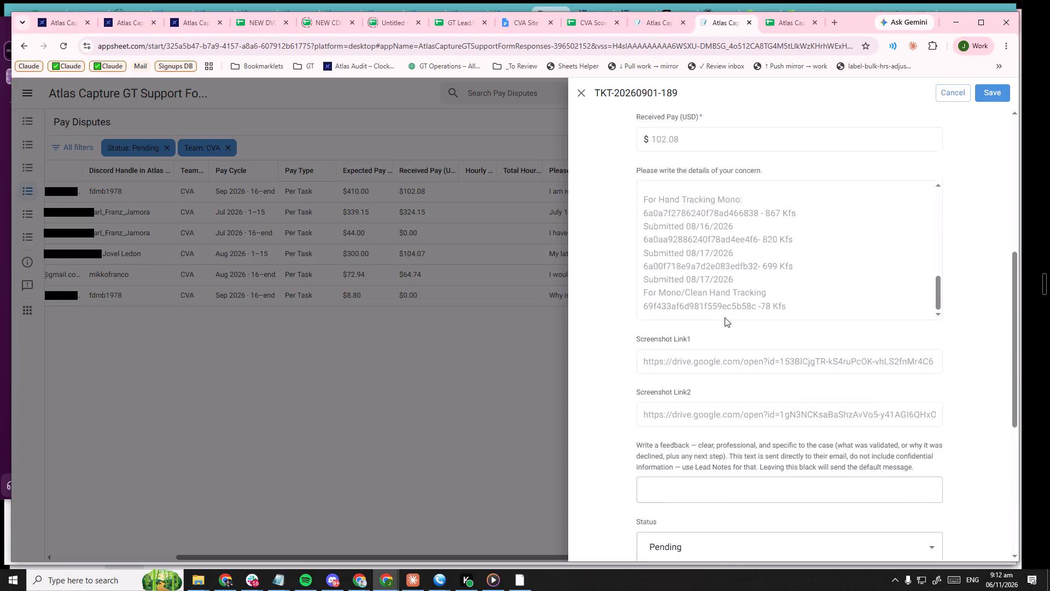
pyautogui.scroll(12, 725, 317)
pyautogui.click(316, 420)
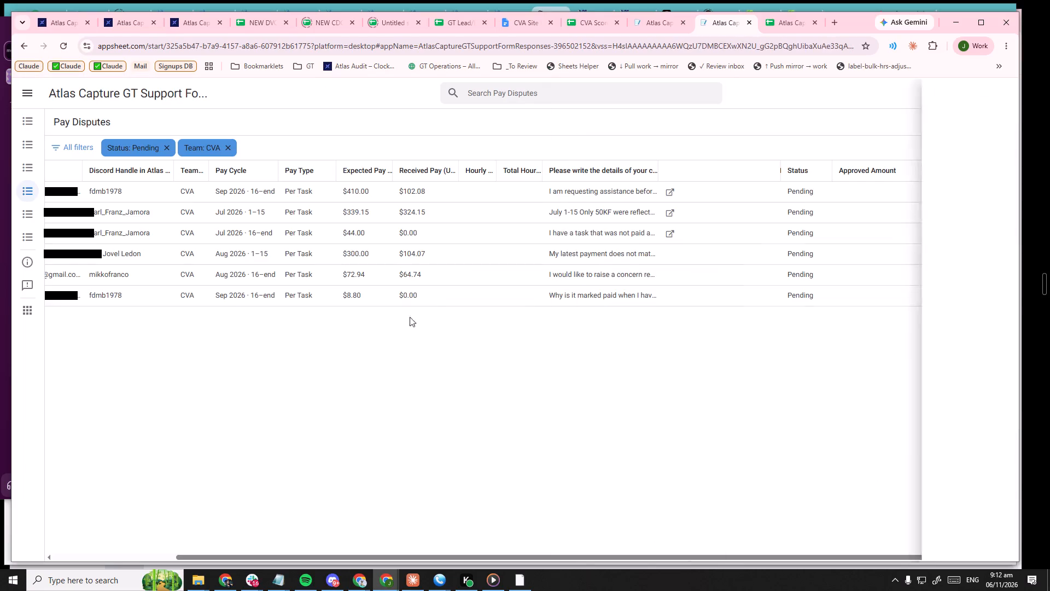
pyautogui.click(454, 291)
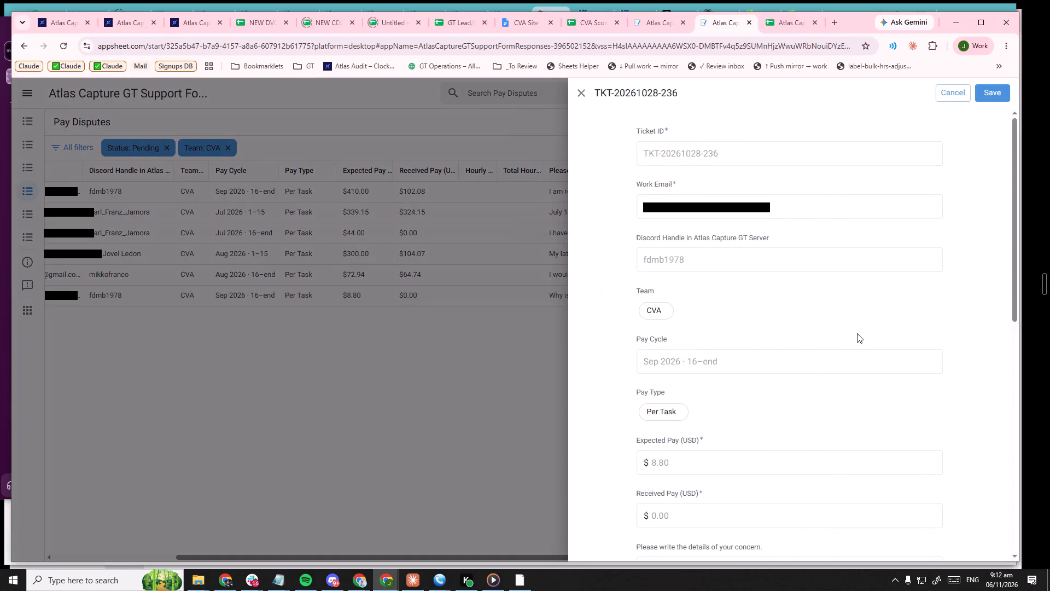
pyautogui.scroll(-7, 857, 333)
pyautogui.click(422, 441)
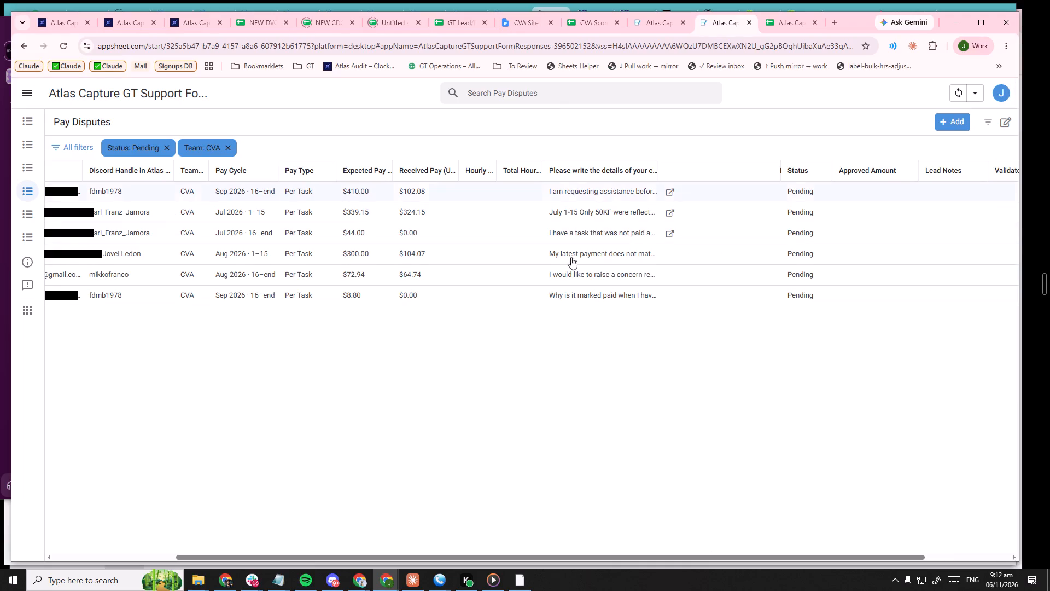
pyautogui.click(582, 387)
# Capture a screenshot of the pending CVA pay disputes list from its header through the last row, and copy the image.
pyautogui.press('Print')
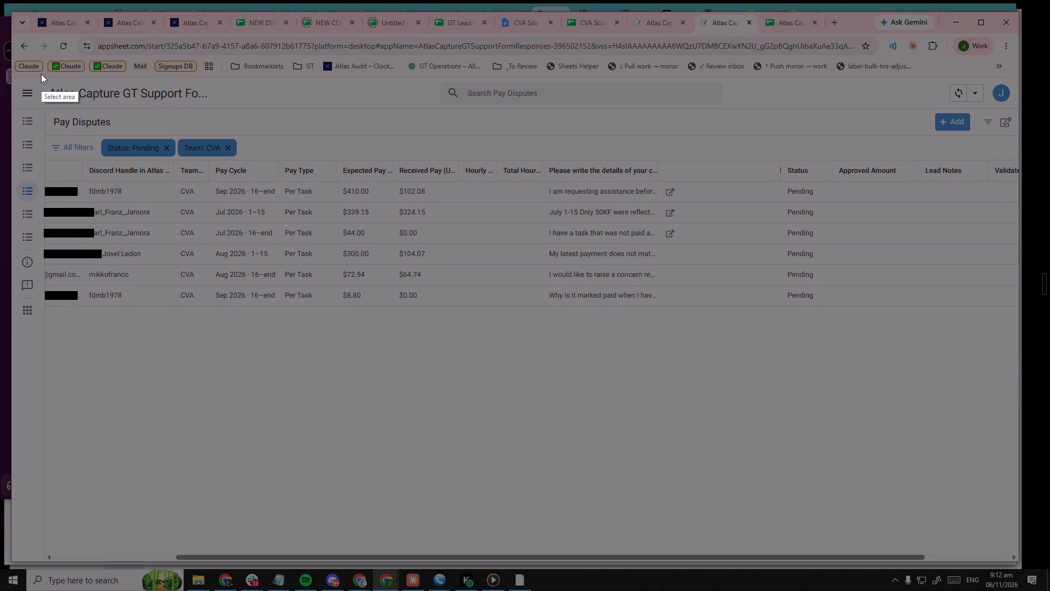
pyautogui.moveTo(41, 75); pyautogui.dragTo(1035, 428)
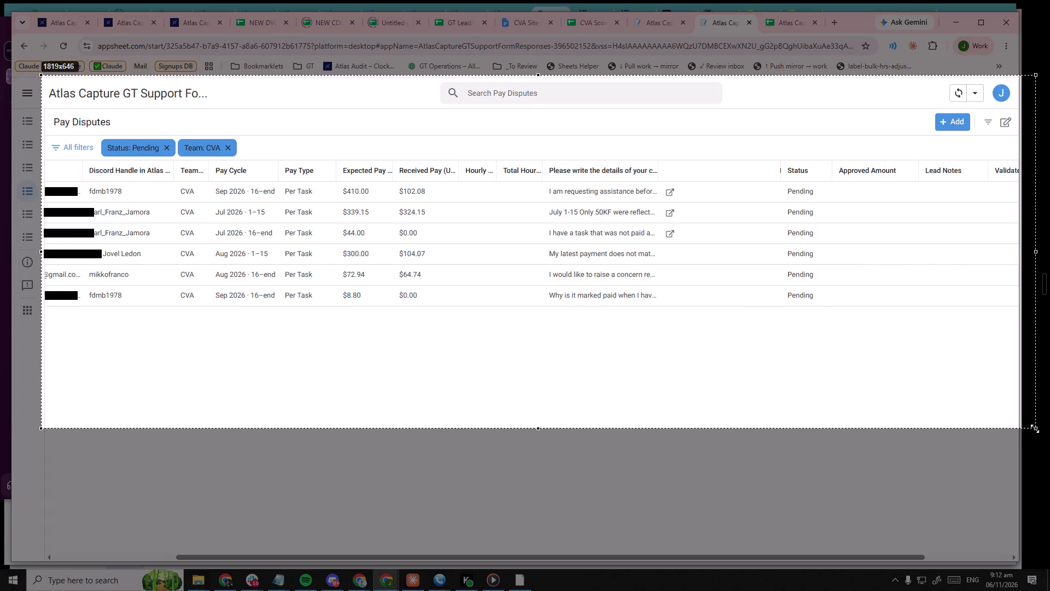
pyautogui.moveTo(1035, 428); pyautogui.dragTo(1016, 423)
pyautogui.click(977, 433)
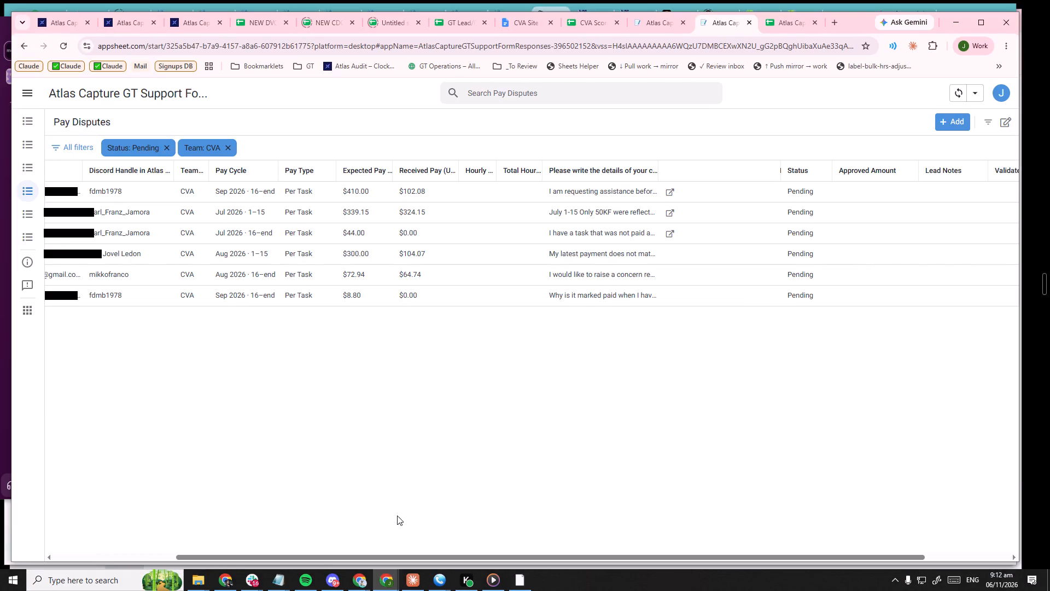
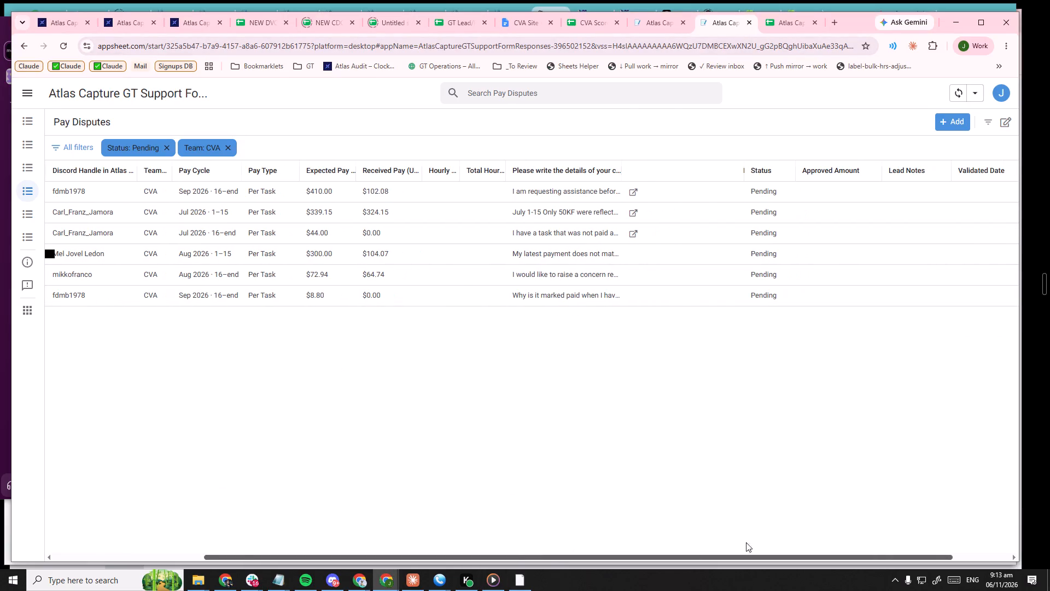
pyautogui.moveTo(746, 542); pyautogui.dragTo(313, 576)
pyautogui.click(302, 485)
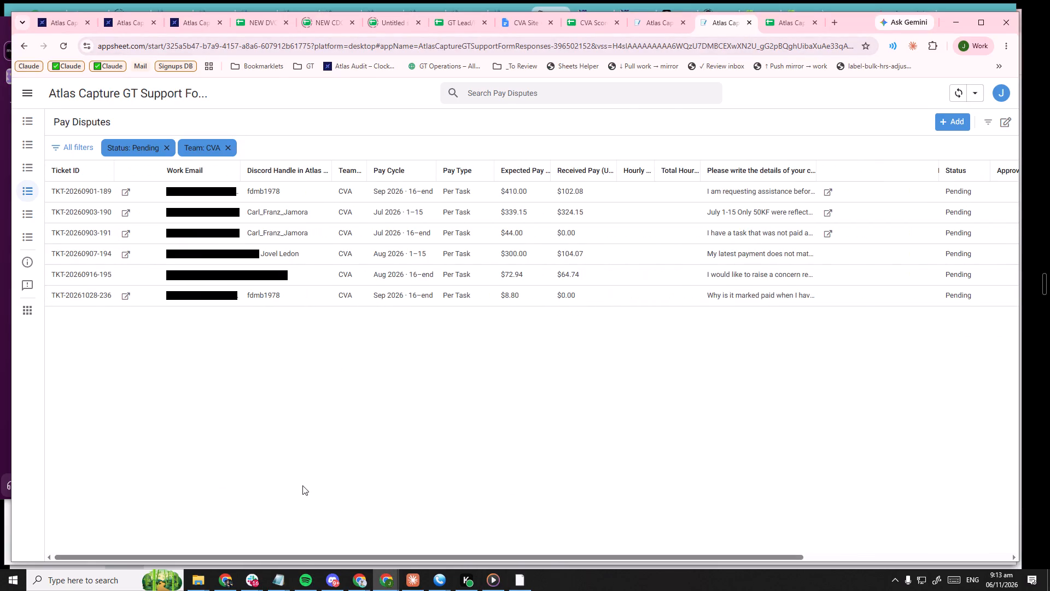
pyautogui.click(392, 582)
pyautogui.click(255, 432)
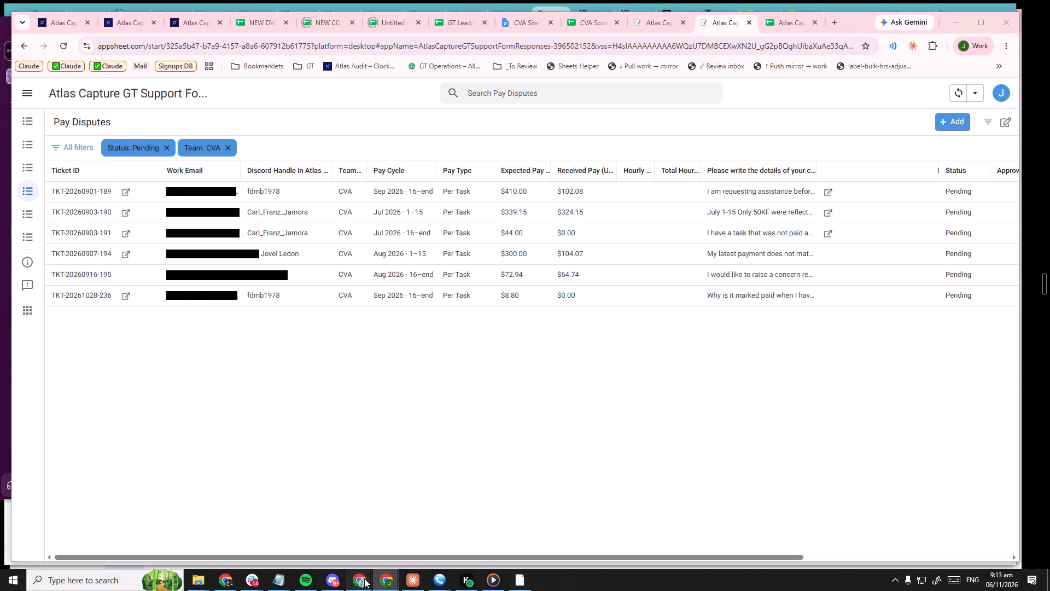
# Switch to the ChatGPT window, complete the draft prompt as "Write email to David" without sending it, and return to the pay disputes list.
pyautogui.click(364, 578)
pyautogui.click(271, 522)
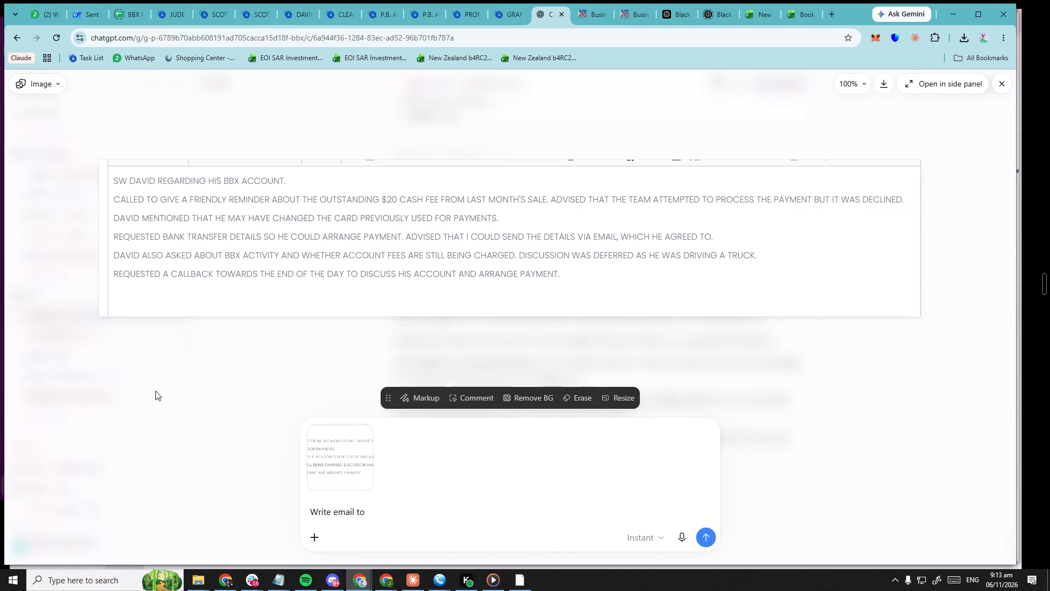
pyautogui.click(393, 514)
pyautogui.click(352, 465)
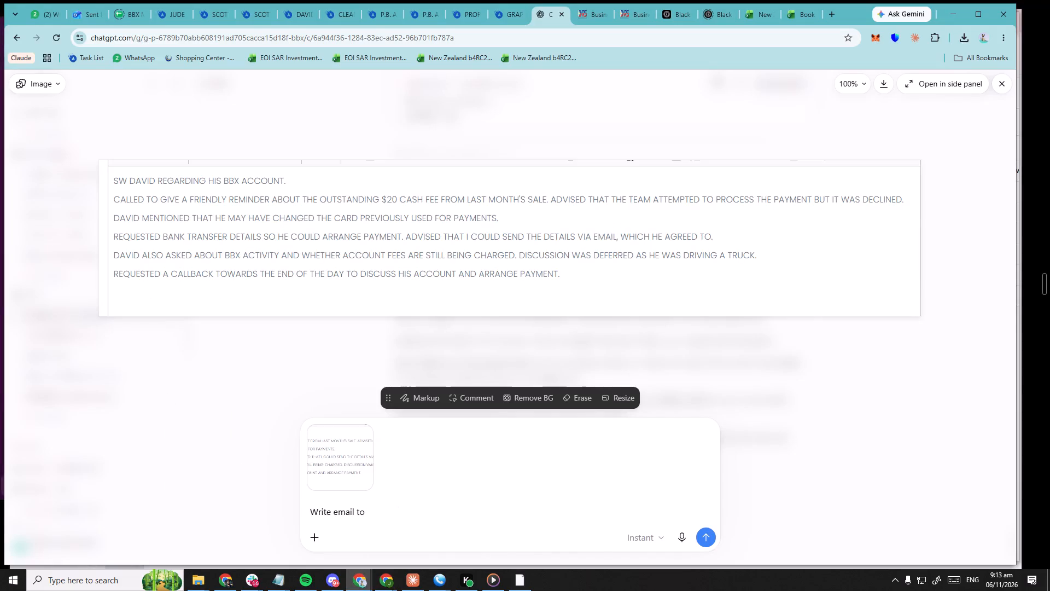
pyautogui.click(405, 515)
pyautogui.write('David')
pyautogui.hotkey('alt', 'Tab')
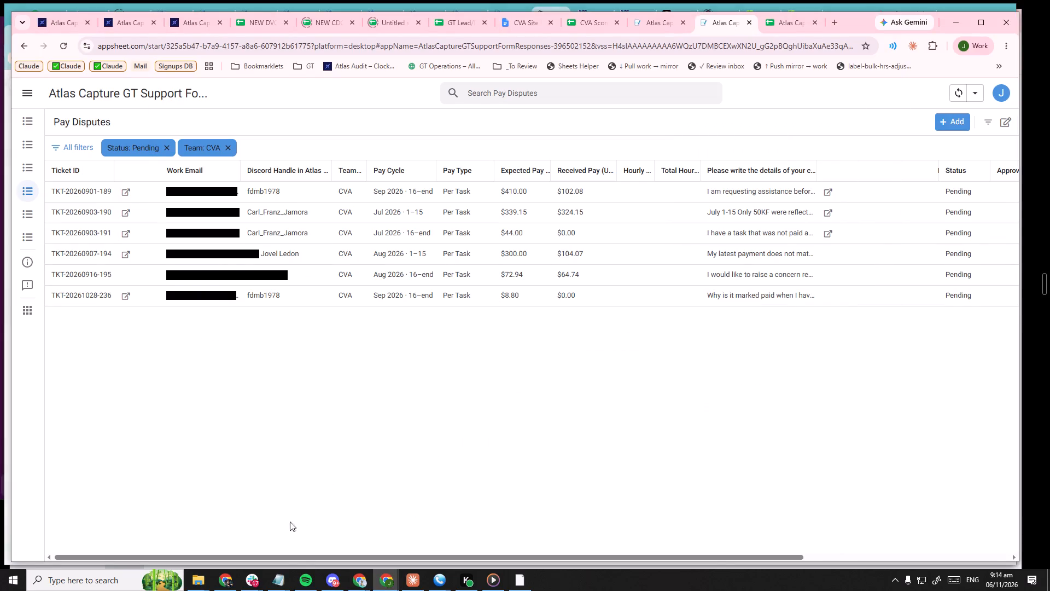
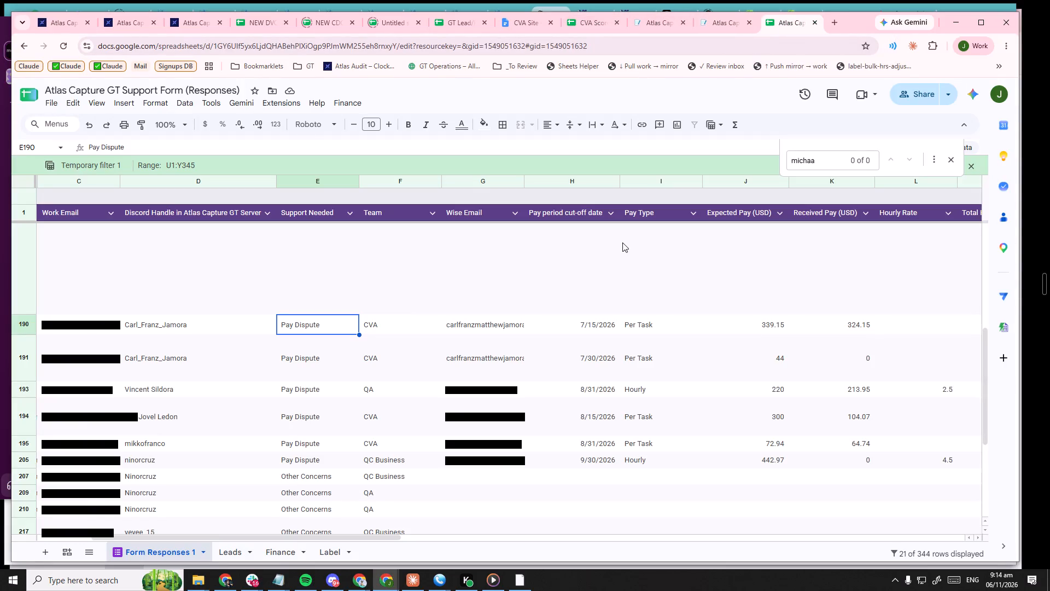
# Examine the support type, team and pay columns of the pending responses, including the QA entries in rows 209 and 210.
pyautogui.click(392, 390)
pyautogui.scroll(-3, 402, 463)
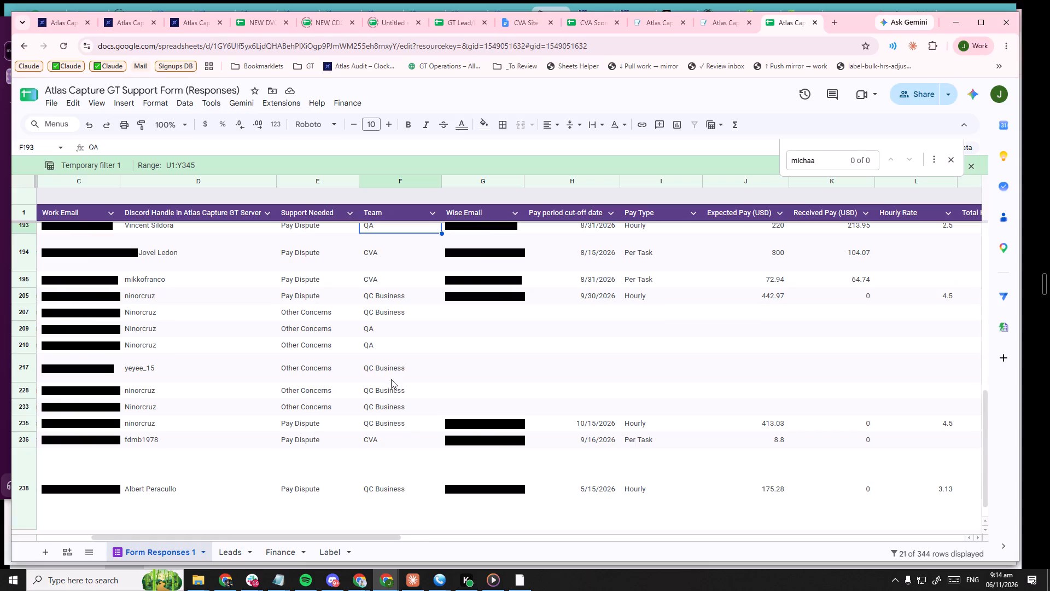
pyautogui.moveTo(26, 326); pyautogui.dragTo(25, 341)
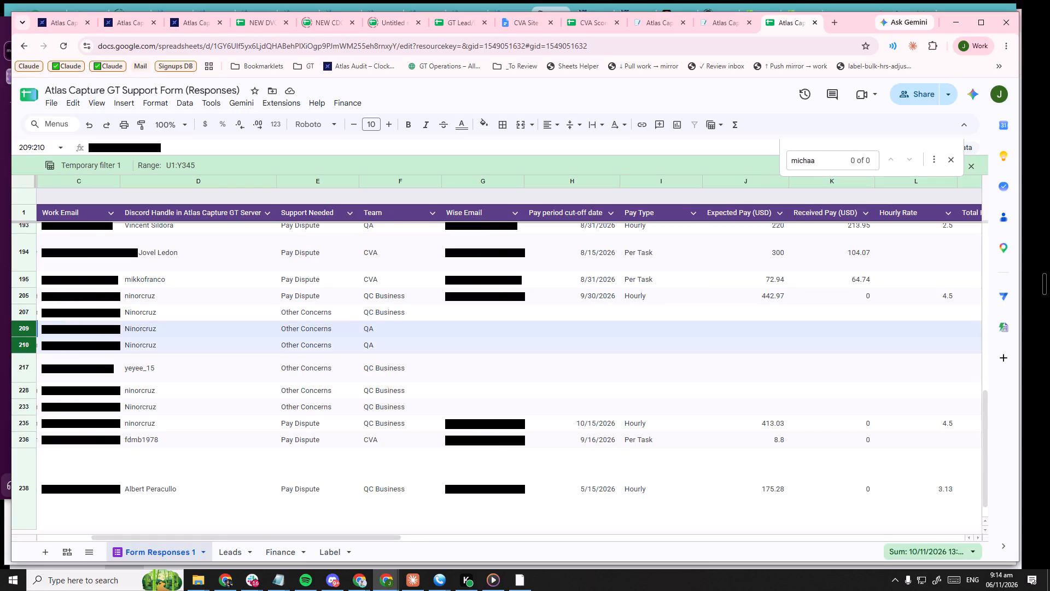
pyautogui.moveTo(25, 341); pyautogui.dragTo(26, 341)
pyautogui.keyDown('shift'); pyautogui.scroll(5, 199, 349); pyautogui.keyUp('shift')
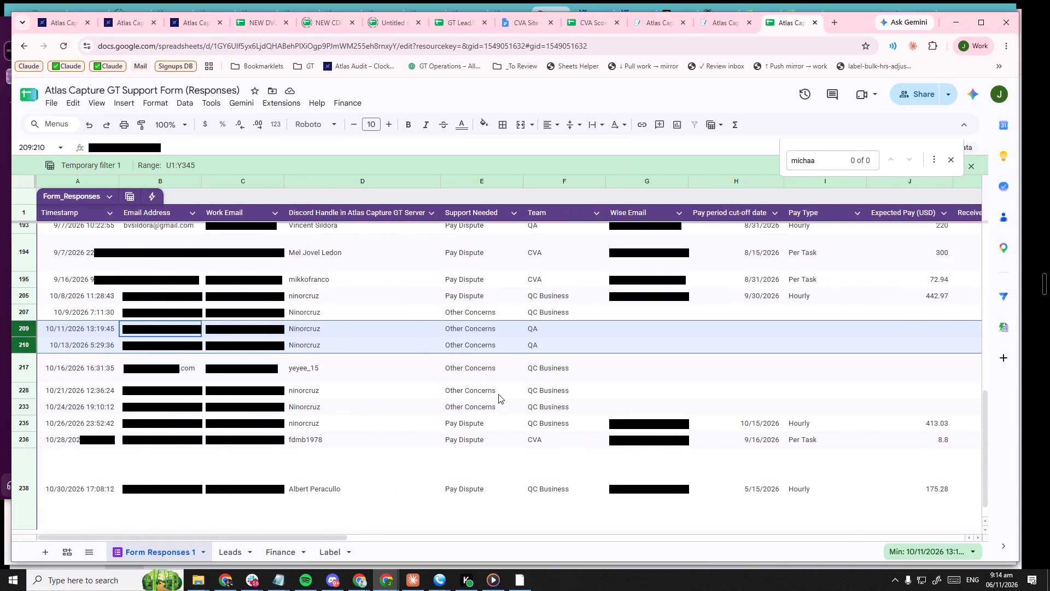
pyautogui.keyDown('shift'); pyautogui.scroll(-13, 498, 394); pyautogui.keyUp('shift')
pyautogui.keyDown('shift'); pyautogui.scroll(-2, 527, 354); pyautogui.keyUp('shift')
pyautogui.keyDown('shift'); pyautogui.scroll(6, 527, 353); pyautogui.keyUp('shift')
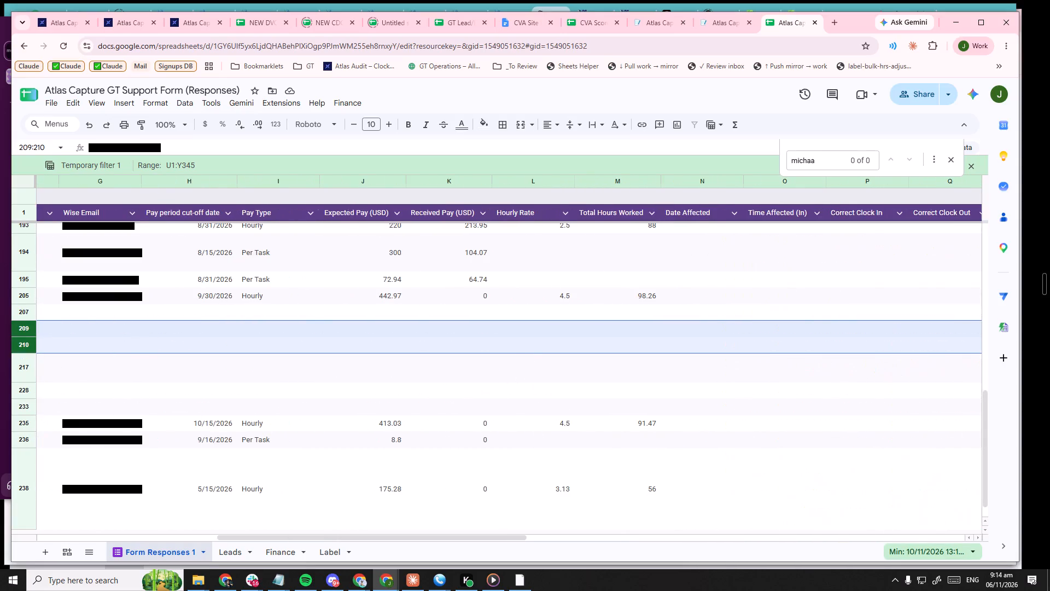
pyautogui.keyDown('shift'); pyautogui.scroll(17, 527, 347); pyautogui.keyUp('shift')
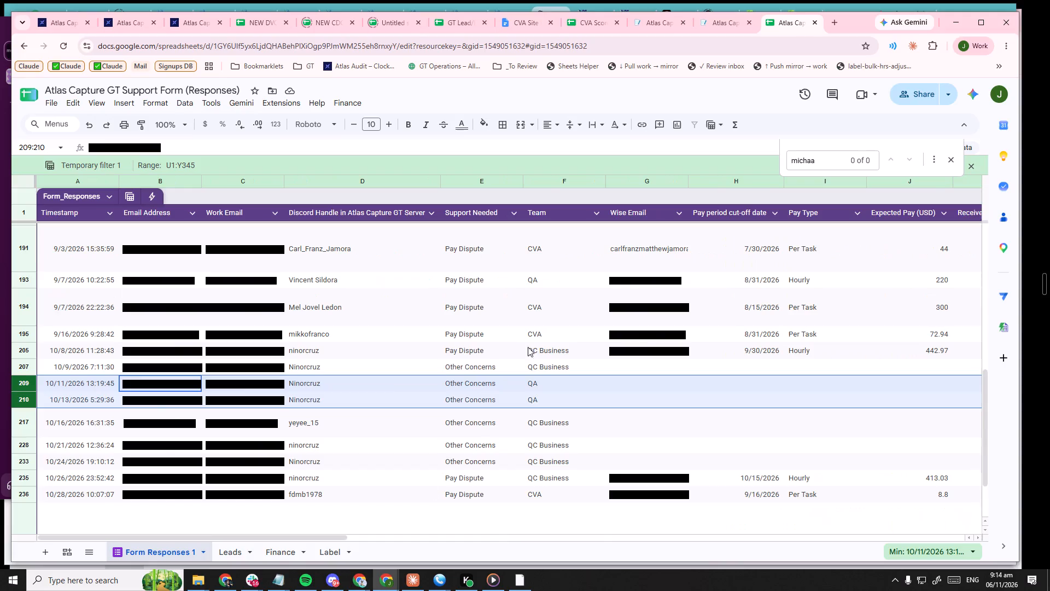
pyautogui.keyDown('shift'); pyautogui.scroll(5, 430, 487); pyautogui.keyUp('shift')
pyautogui.scroll(-2, 388, 391)
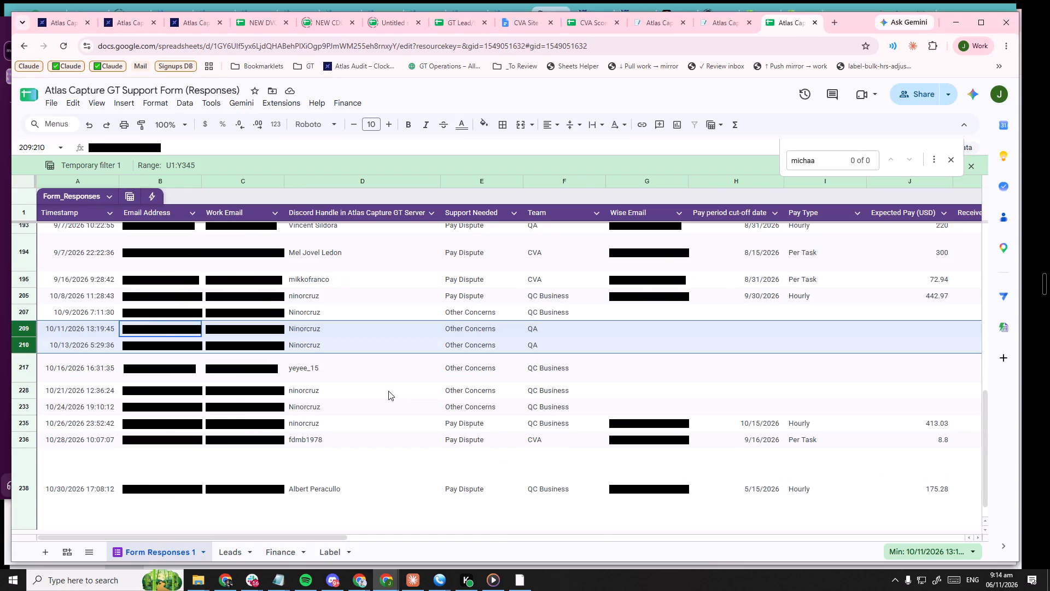
# Examine the concern details, ticket IDs and statuses of the pending responses in the support form sheet.
pyautogui.keyDown('shift'); pyautogui.scroll(-17, 435, 370); pyautogui.keyUp('shift')
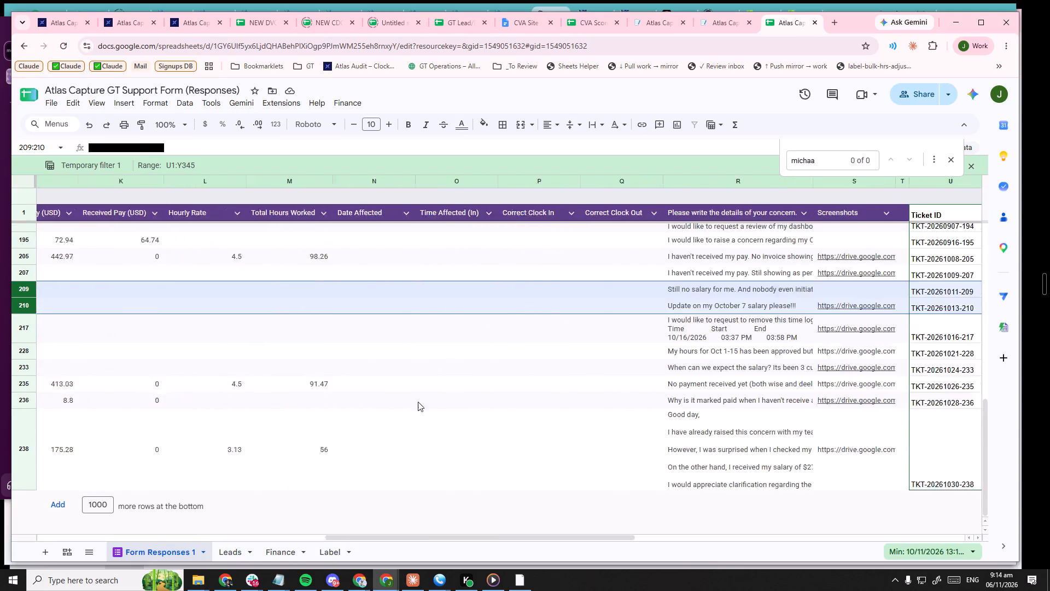
pyautogui.keyDown('shift'); pyautogui.scroll(-7, 423, 401); pyautogui.keyUp('shift')
pyautogui.click(730, 349)
pyautogui.scroll(5, 725, 348)
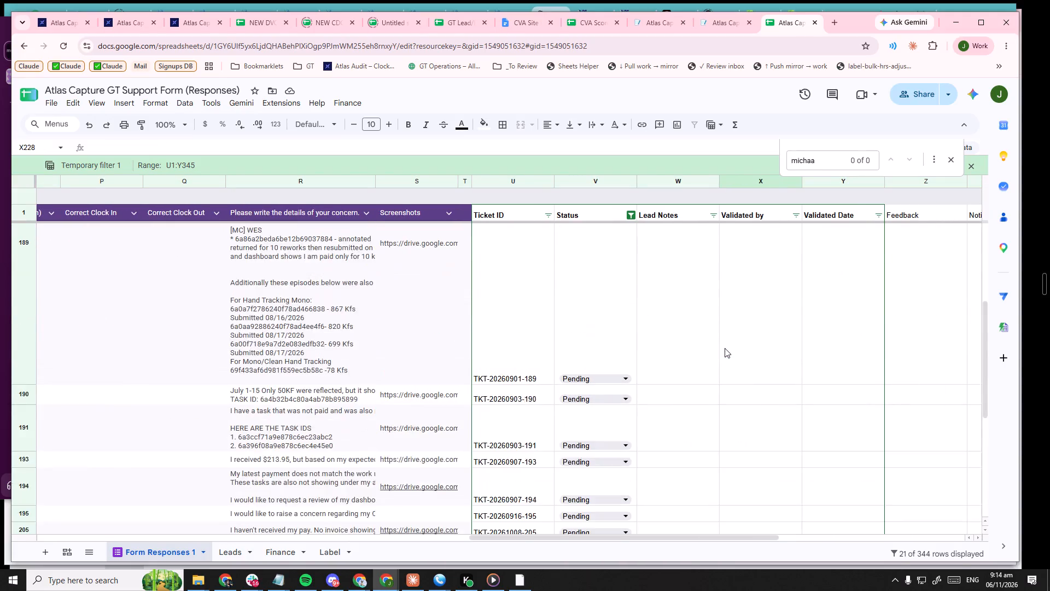
pyautogui.scroll(-5, 724, 348)
pyautogui.scroll(4, 724, 348)
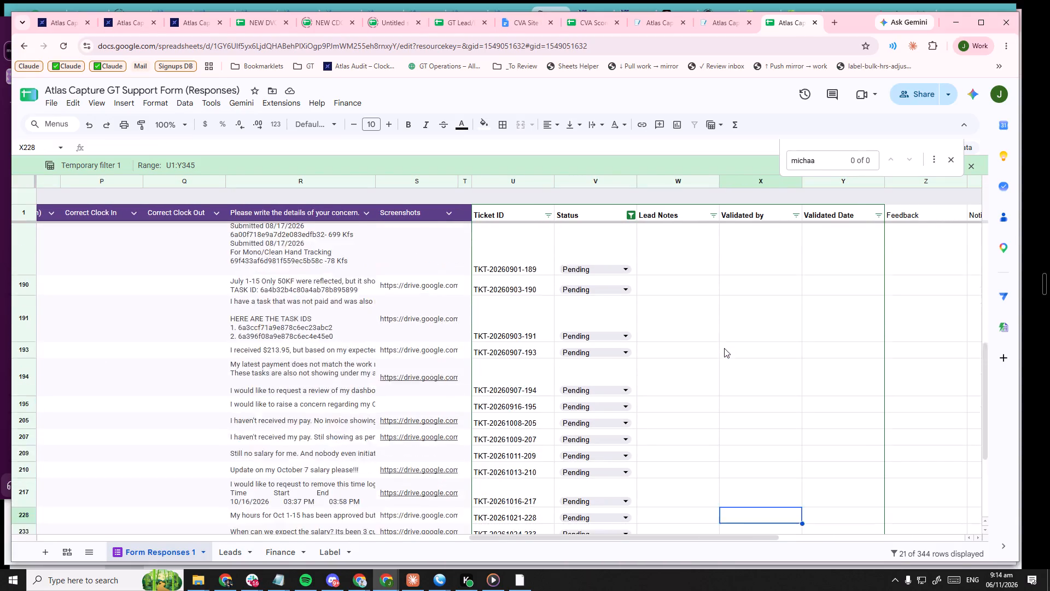
pyautogui.scroll(3, 724, 348)
pyautogui.scroll(-6, 724, 347)
pyautogui.scroll(4, 707, 346)
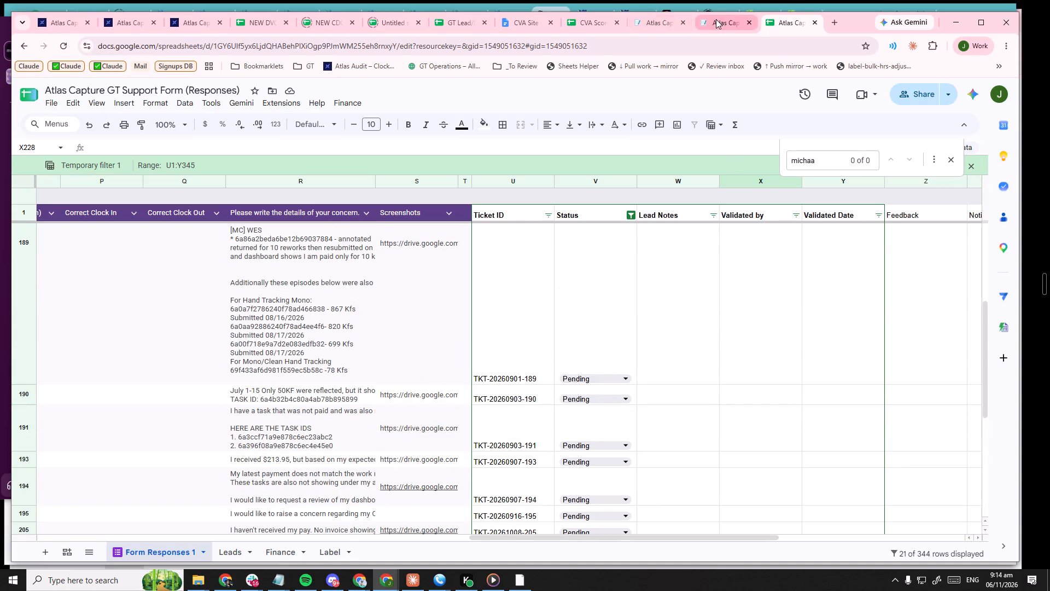
# In the Pay Disputes app view, change the Team filter to QA while keeping the Pending status filter.
pyautogui.click(716, 19)
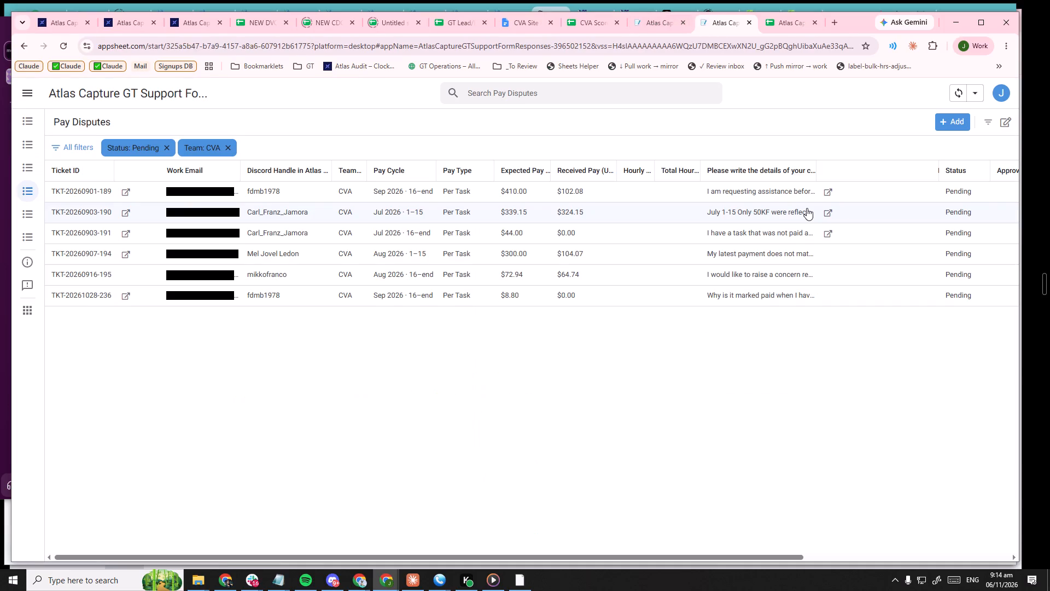
pyautogui.click(987, 130)
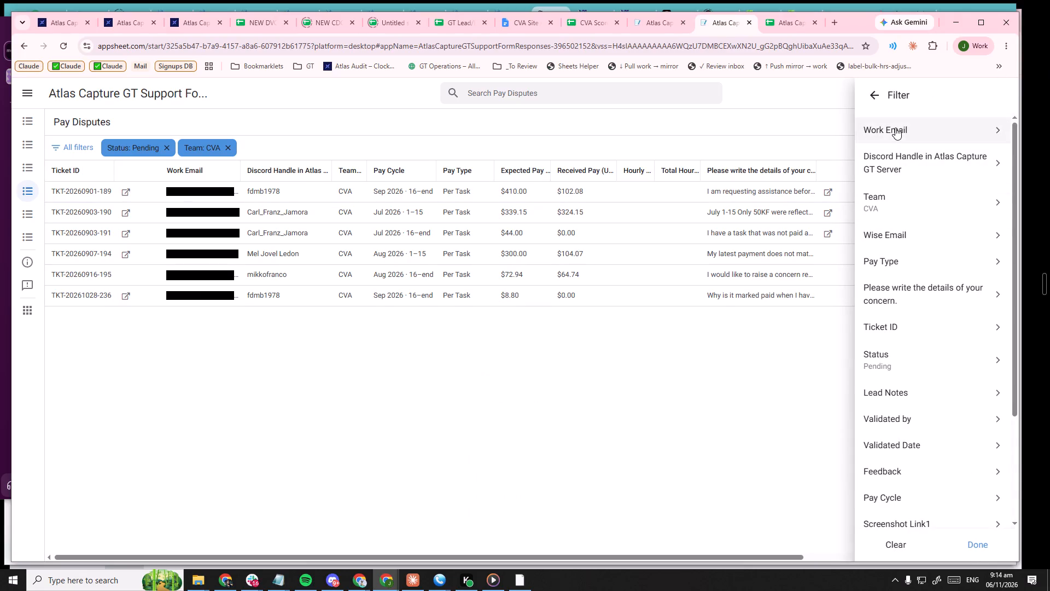
pyautogui.click(924, 202)
pyautogui.click(867, 175)
pyautogui.click(869, 157)
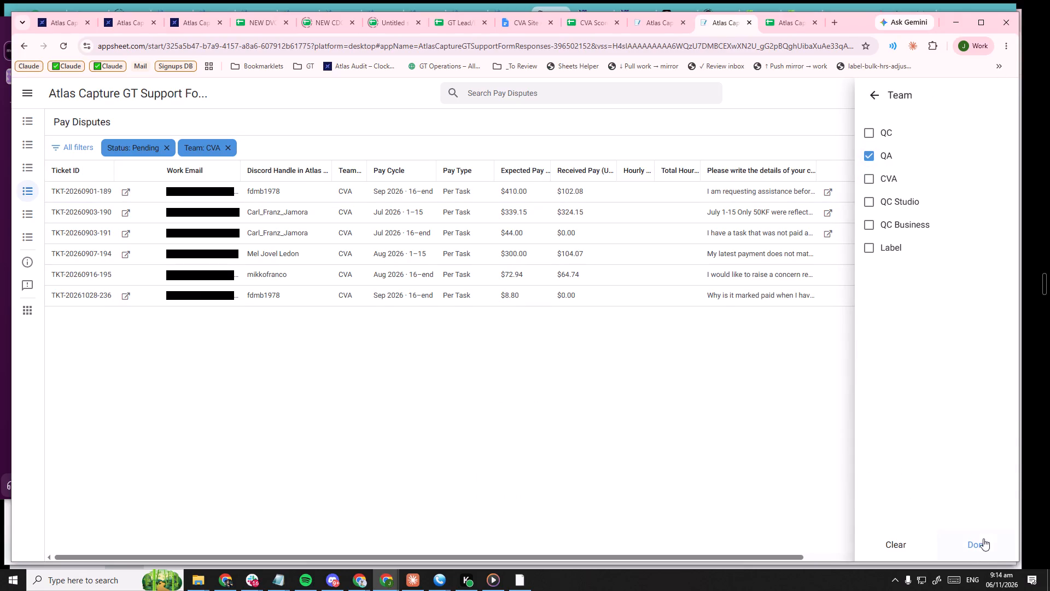
pyautogui.click(983, 538)
pyautogui.click(527, 369)
pyautogui.keyDown('shift'); pyautogui.scroll(1, 445, 299); pyautogui.keyUp('shift')
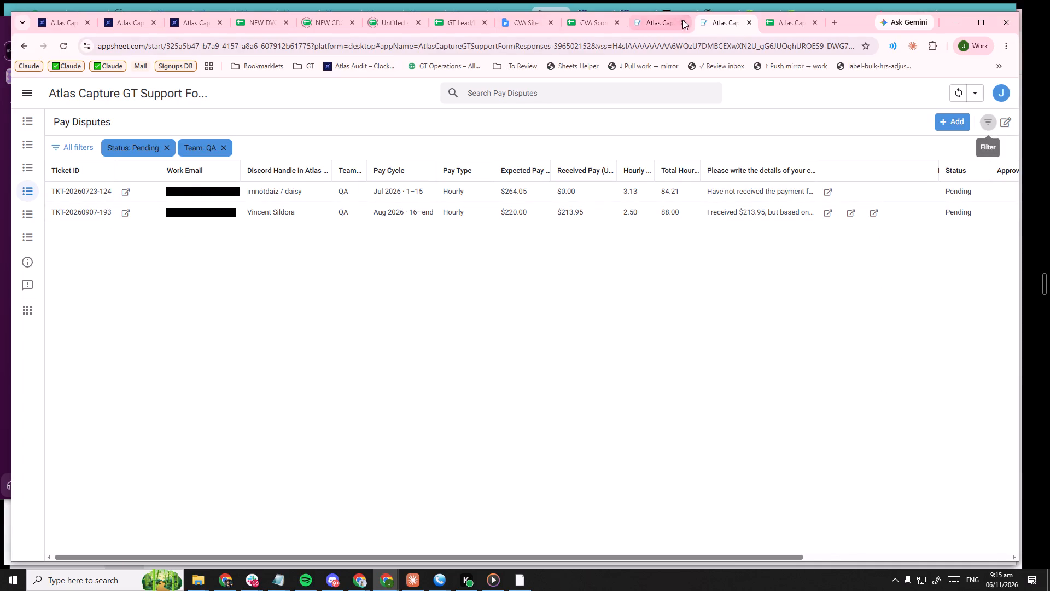
pyautogui.click(790, 25)
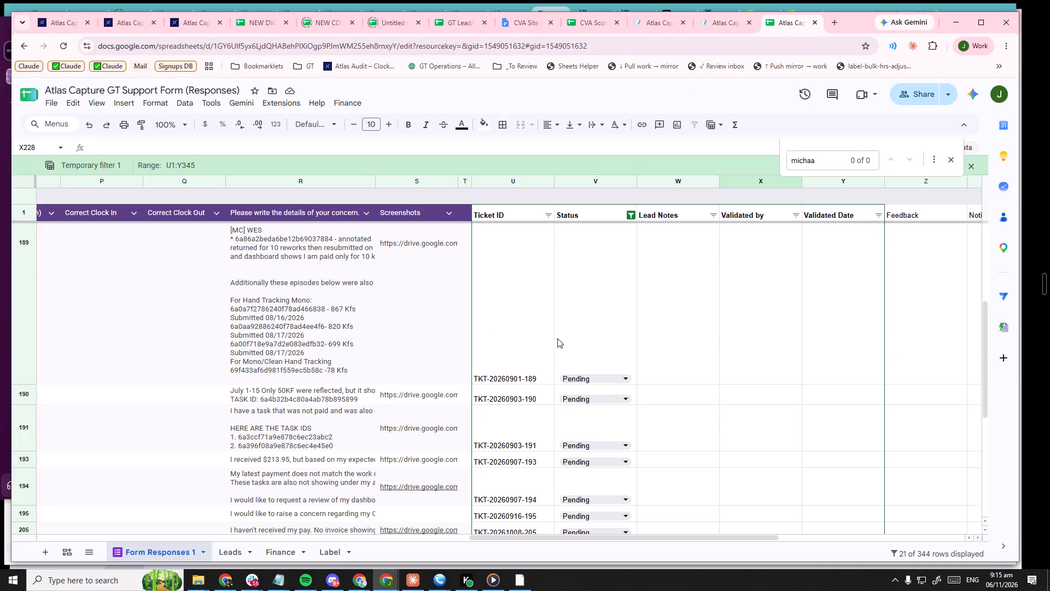
pyautogui.scroll(4, 561, 338)
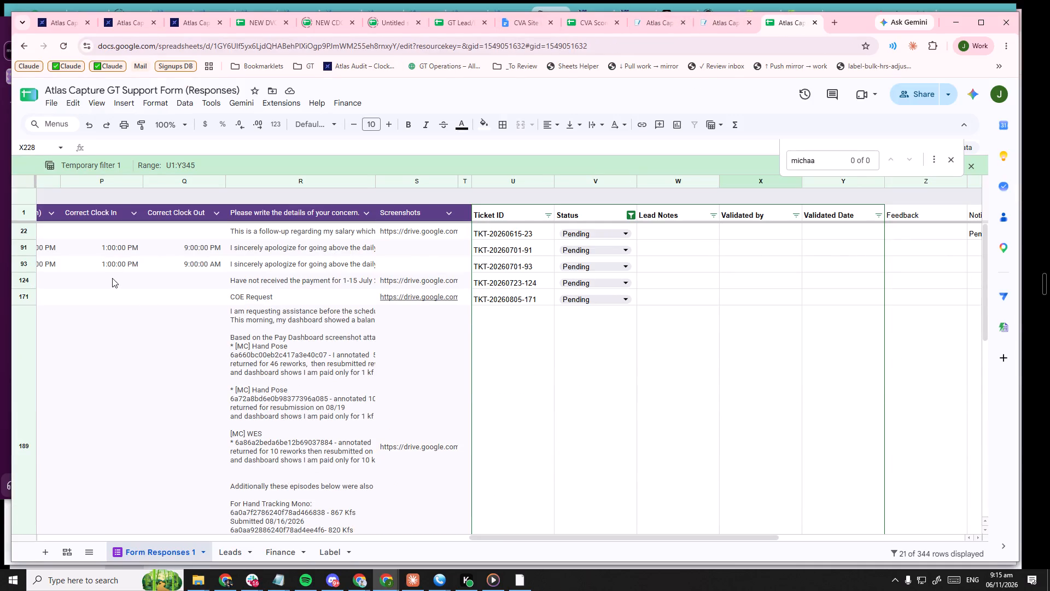
pyautogui.keyDown('shift'); pyautogui.scroll(17, 114, 278); pyautogui.keyUp('shift')
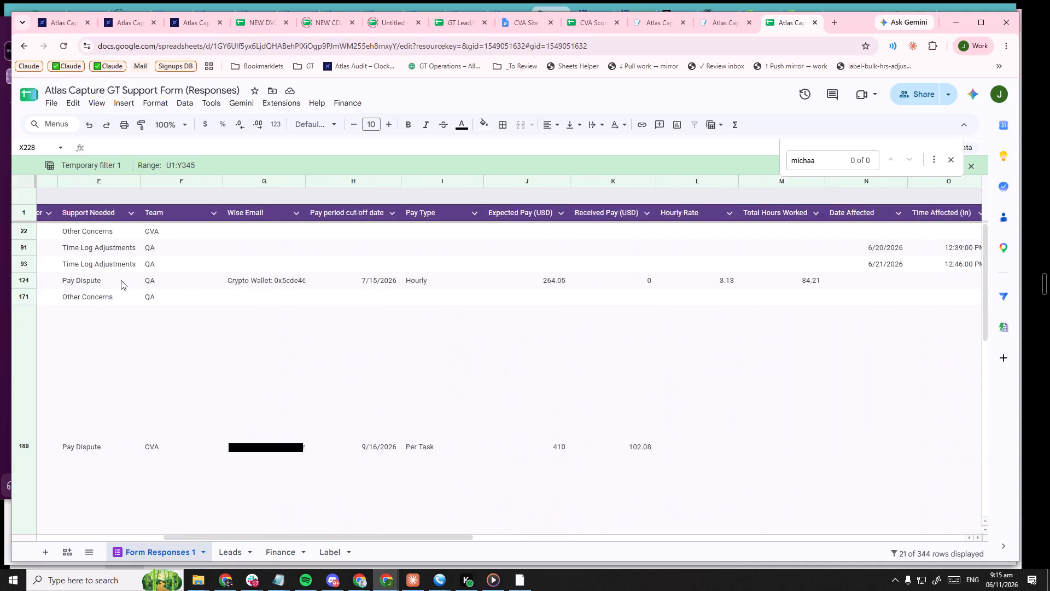
pyautogui.keyDown('shift'); pyautogui.scroll(2, 121, 280); pyautogui.keyUp('shift')
pyautogui.keyDown('shift'); pyautogui.scroll(-20, 121, 280); pyautogui.keyUp('shift')
pyautogui.keyDown('shift'); pyautogui.scroll(-5, 121, 280); pyautogui.keyUp('shift')
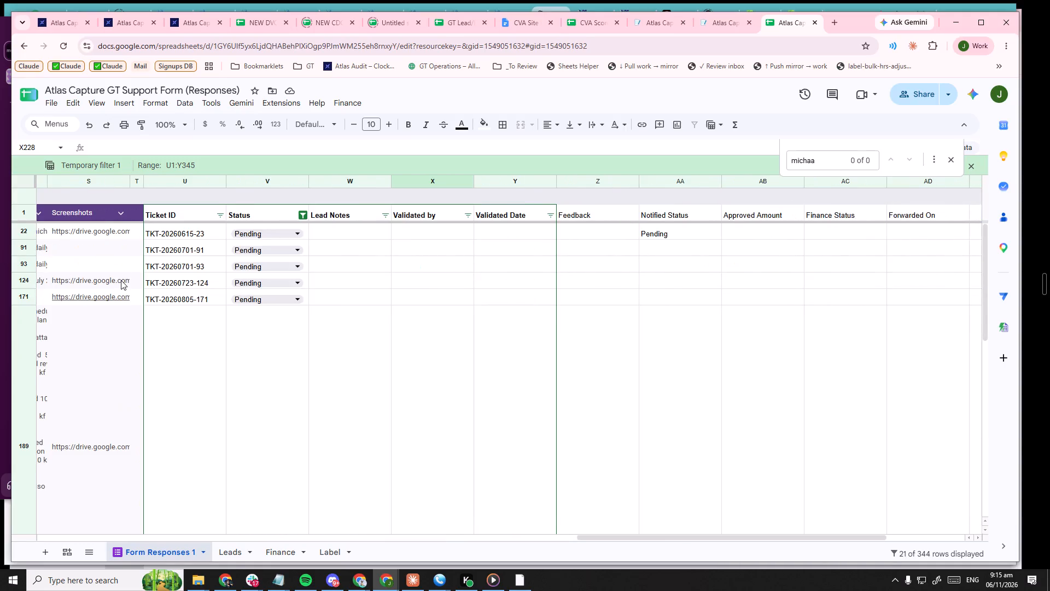
pyautogui.keyDown('shift'); pyautogui.scroll(2, 121, 280); pyautogui.keyUp('shift')
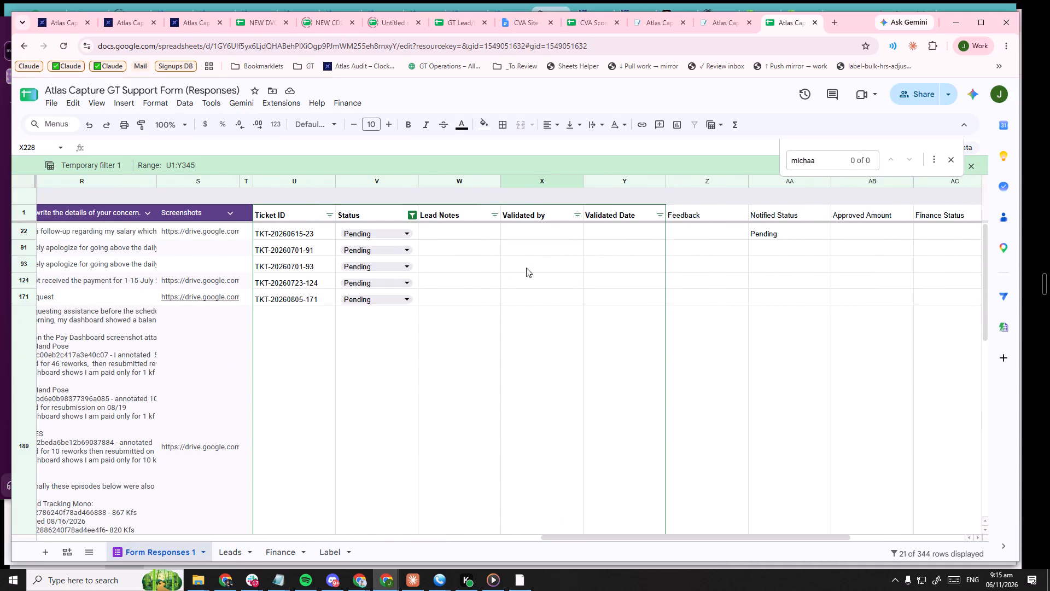
pyautogui.click(411, 282)
pyautogui.click(399, 345)
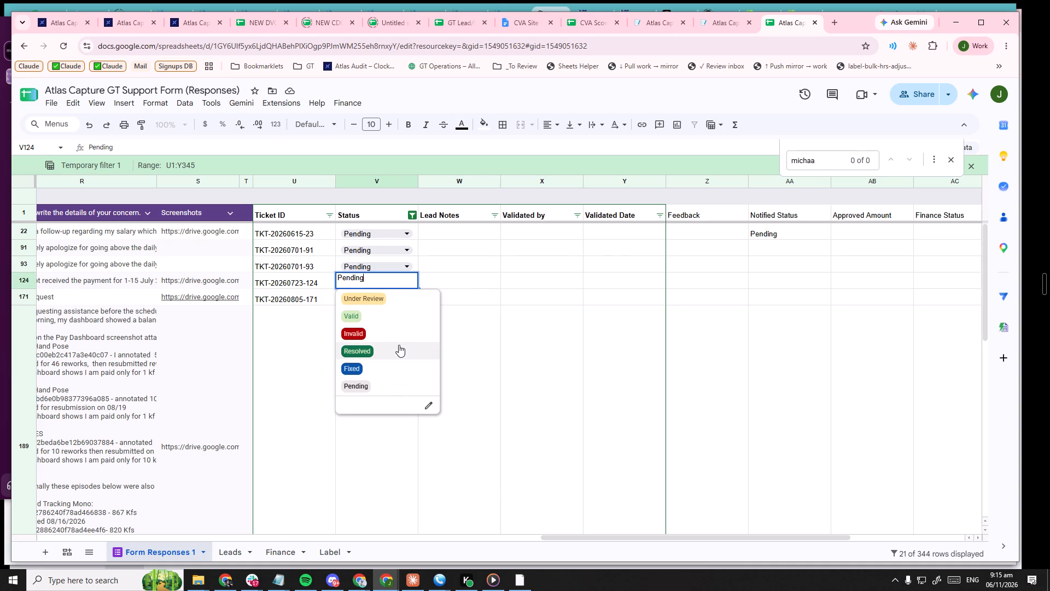
pyautogui.click(457, 289)
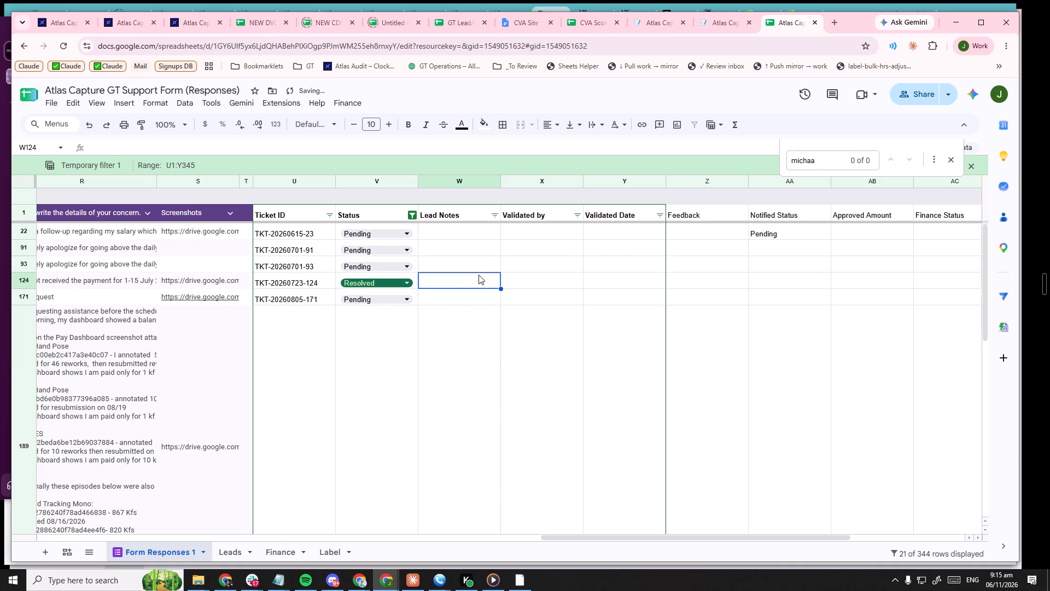
pyautogui.press('Left')
pyautogui.hotkey('ctrl', 'c')
pyautogui.press('Right')
pyautogui.press('Right')
pyautogui.press('Right')
pyautogui.press('Right')
pyautogui.press('Right')
pyautogui.hotkey('ctrl', 'shift', 'v')
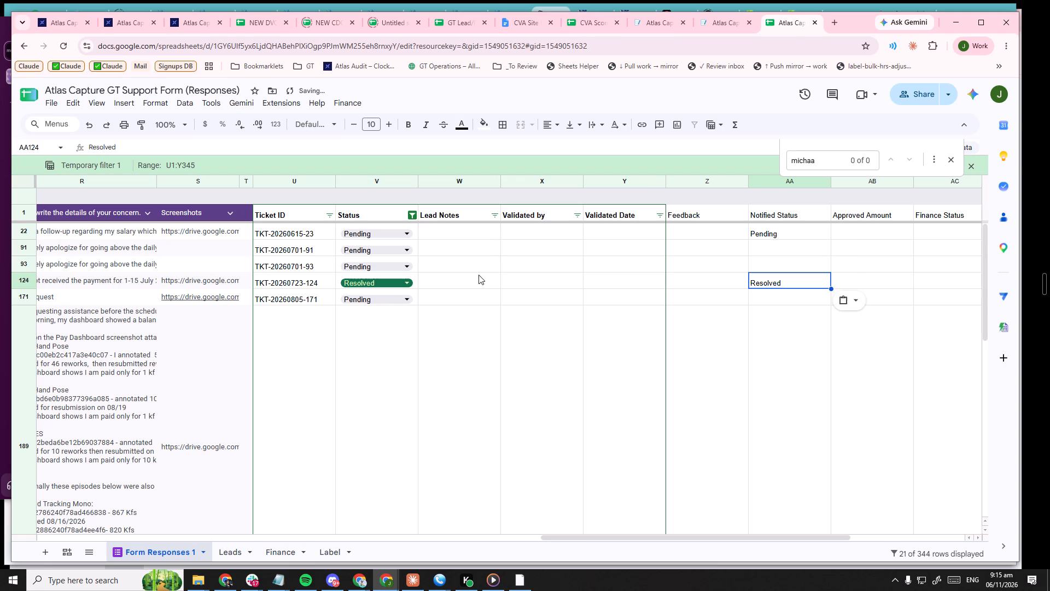
pyautogui.press('Down')
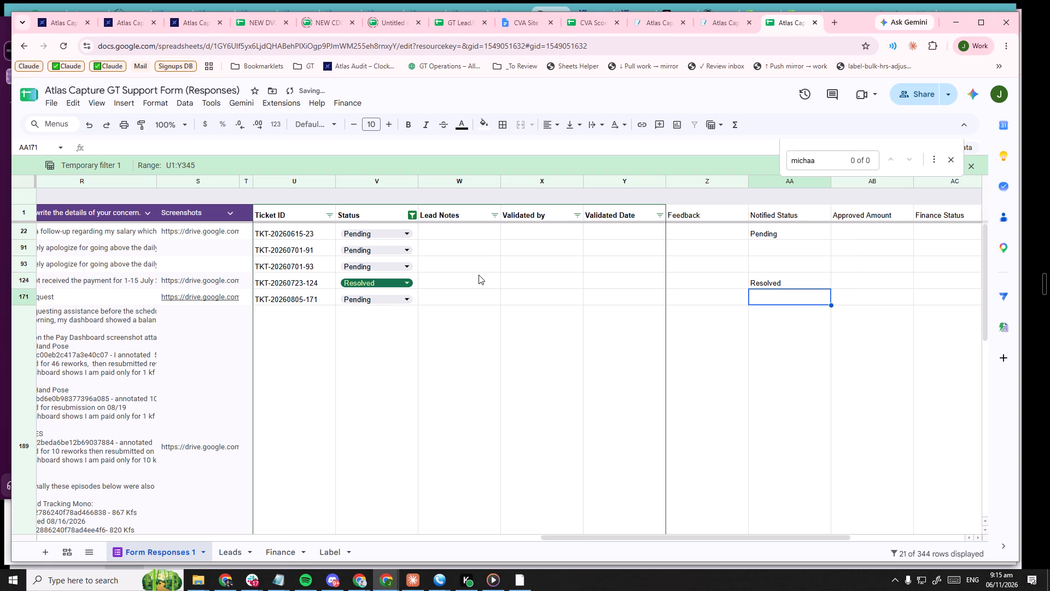
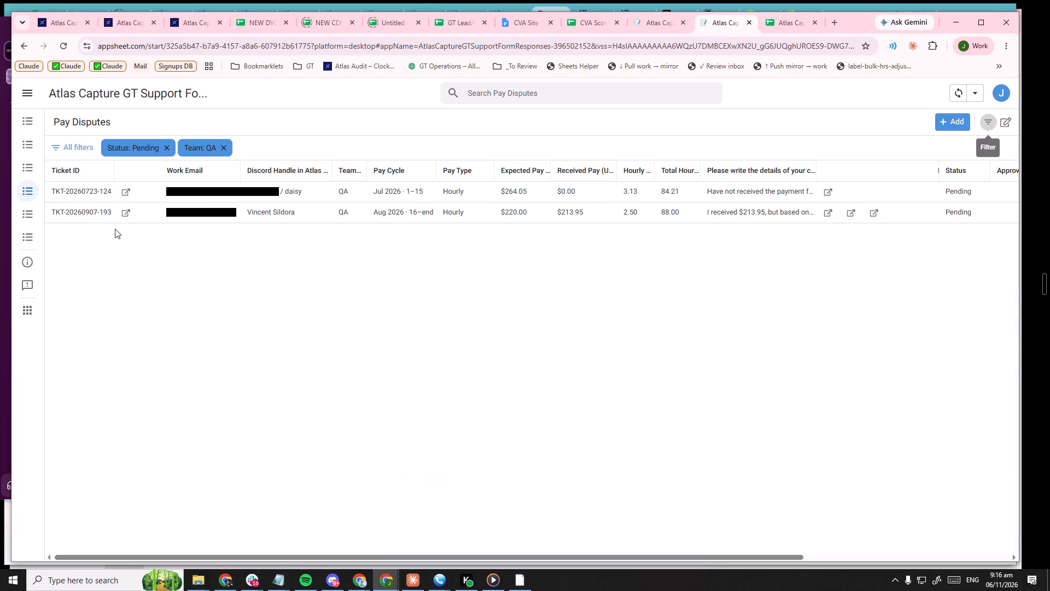
pyautogui.click(795, 25)
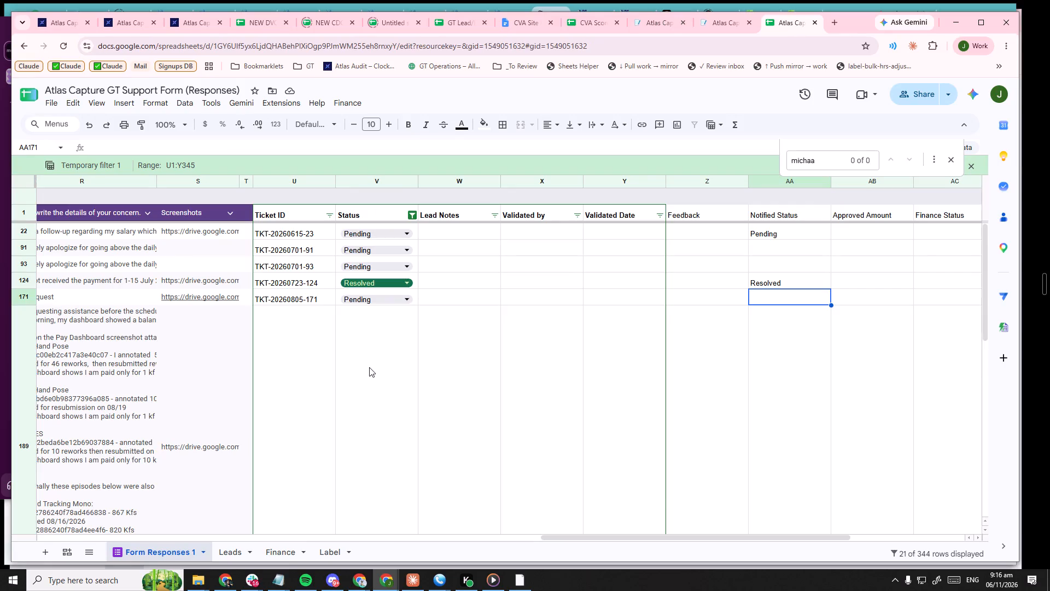
pyautogui.scroll(-4, 370, 367)
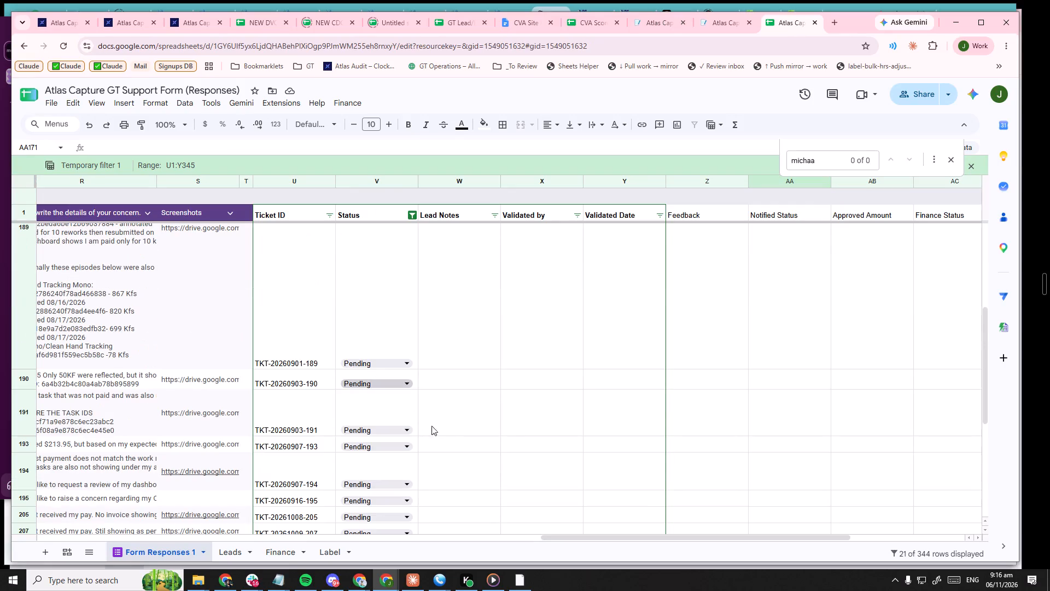
pyautogui.click(447, 442)
pyautogui.keyDown('shift'); pyautogui.scroll(5, 431, 447); pyautogui.keyUp('shift')
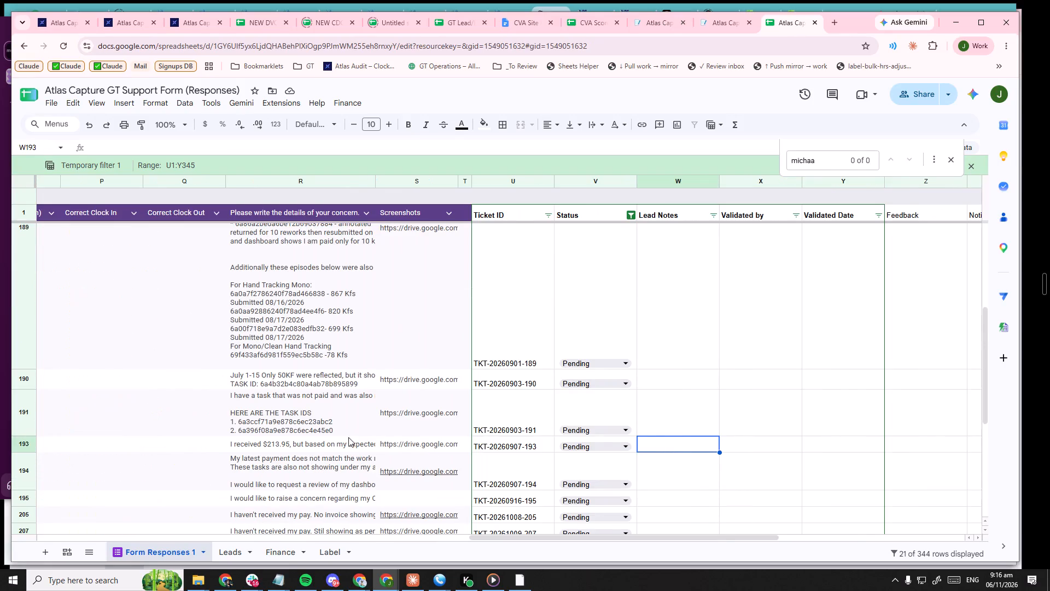
pyautogui.keyDown('shift'); pyautogui.scroll(13, 346, 437); pyautogui.keyUp('shift')
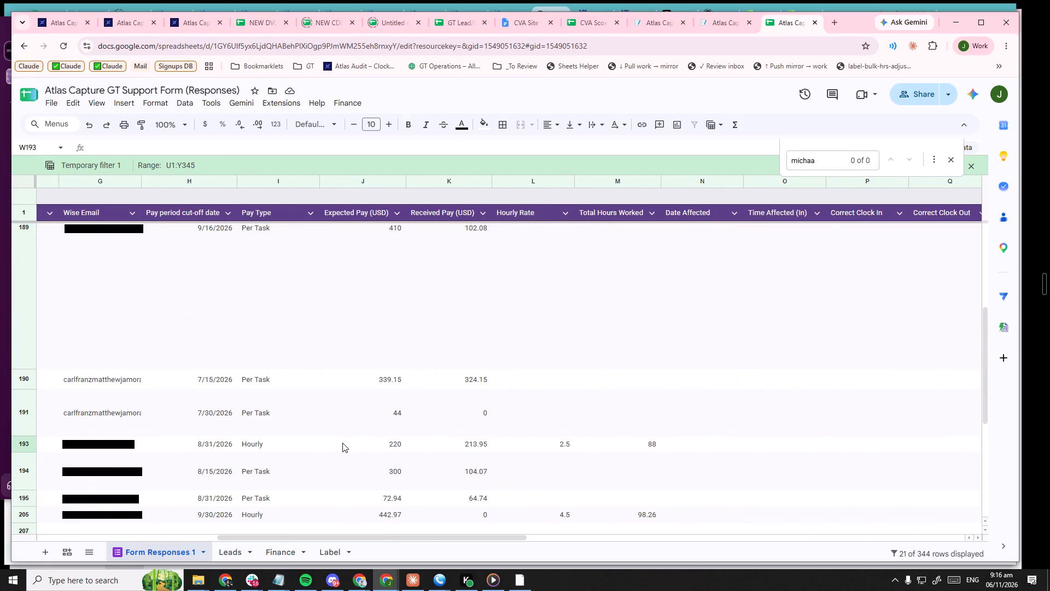
pyautogui.keyDown('shift'); pyautogui.scroll(9, 342, 443); pyautogui.keyUp('shift')
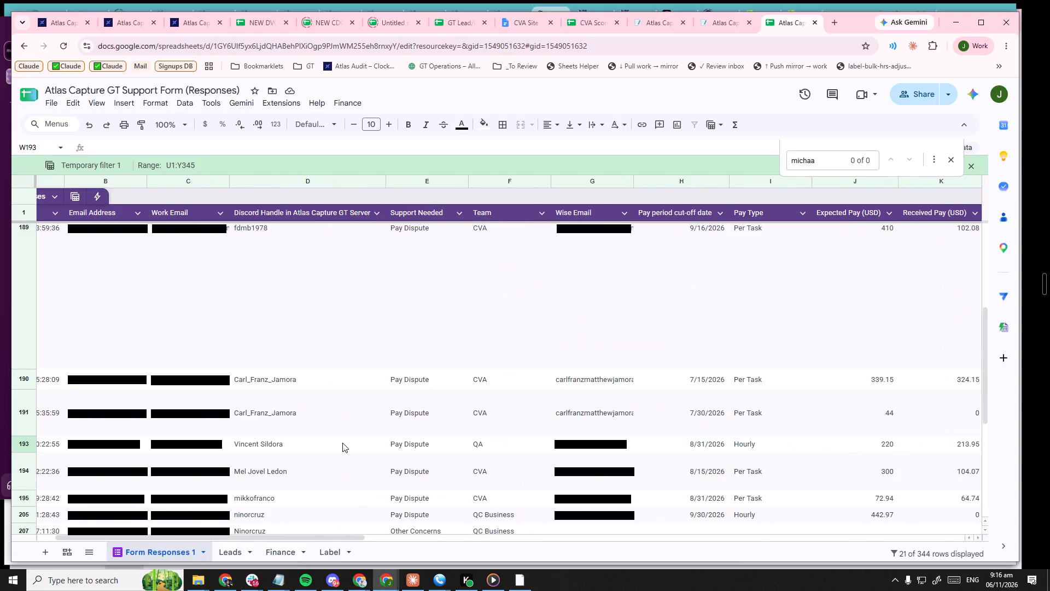
pyautogui.keyDown('shift'); pyautogui.scroll(-12, 342, 443); pyautogui.keyUp('shift')
pyautogui.keyDown('shift'); pyautogui.scroll(-15, 342, 443); pyautogui.keyUp('shift')
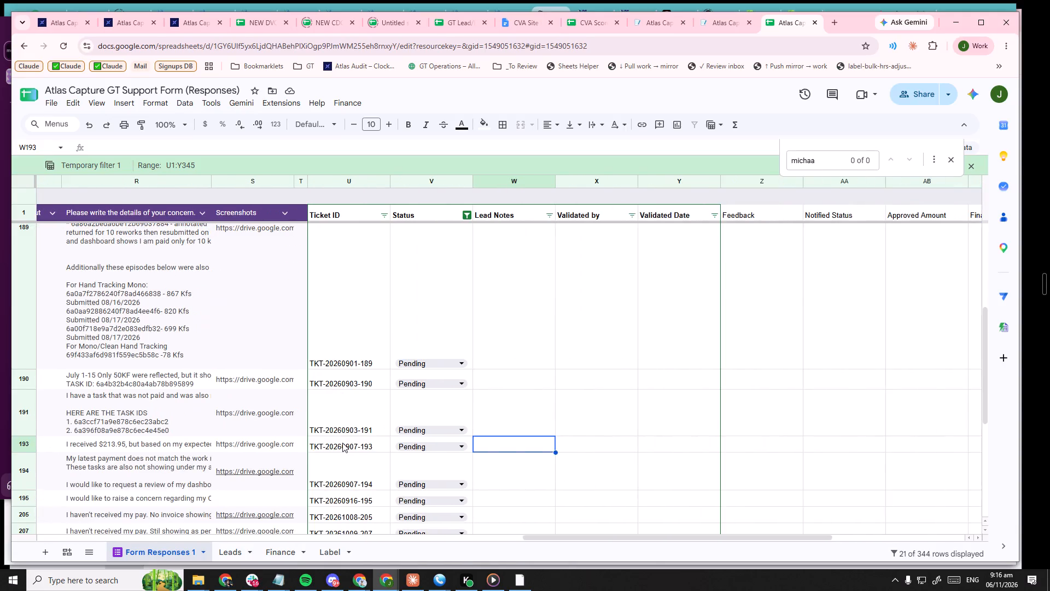
pyautogui.press('Left')
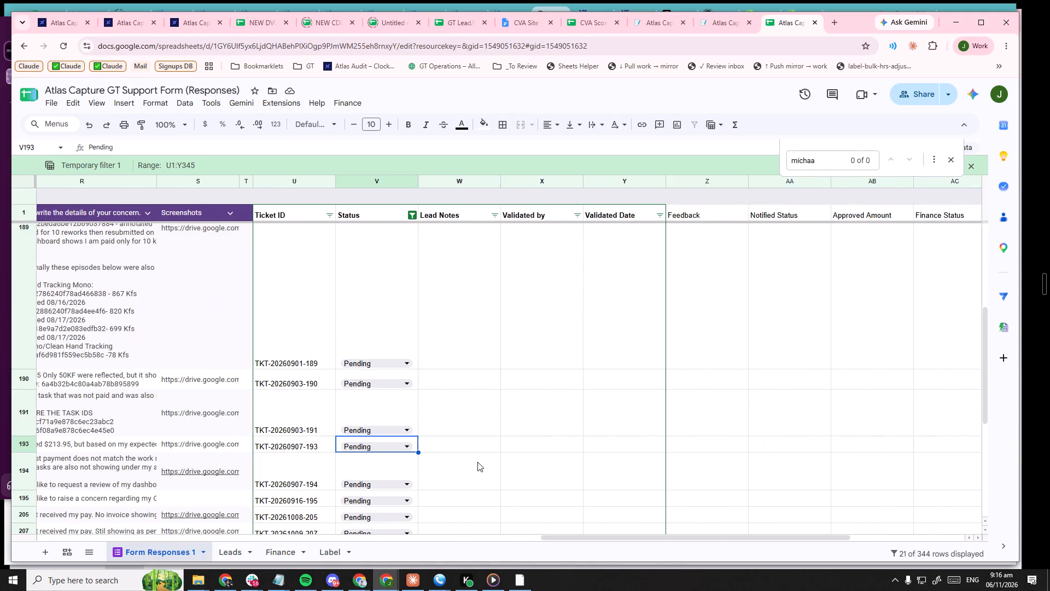
pyautogui.hotkey('ctrl', 'shift', 'v')
pyautogui.press('Right')
pyautogui.press('Right')
pyautogui.press('Right')
pyautogui.press('Right')
pyautogui.press('Right')
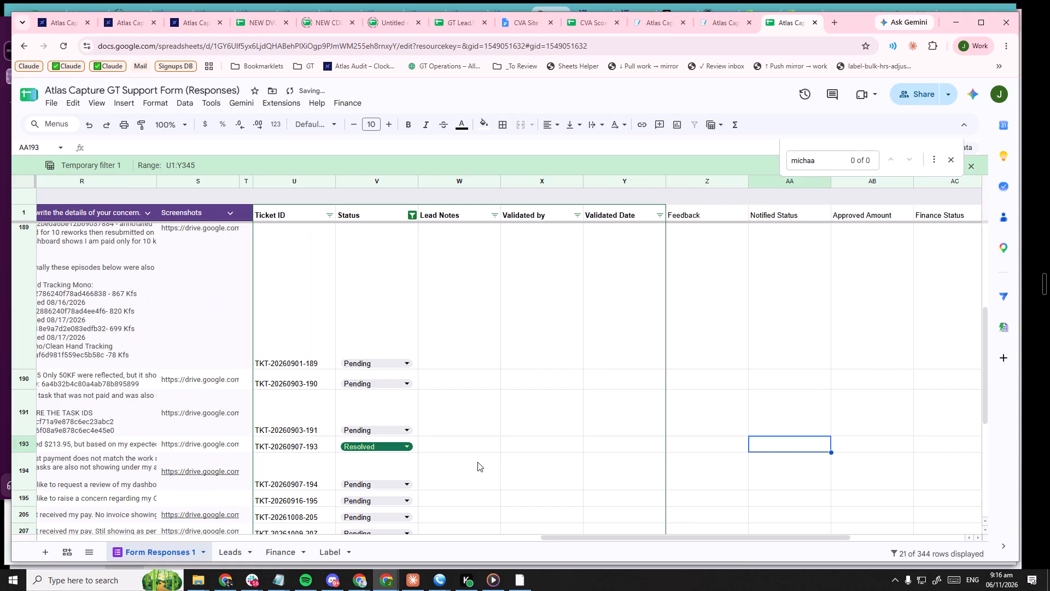
pyautogui.hotkey('ctrl', 'shift', 'v')
pyautogui.press('Left')
pyautogui.press('Left')
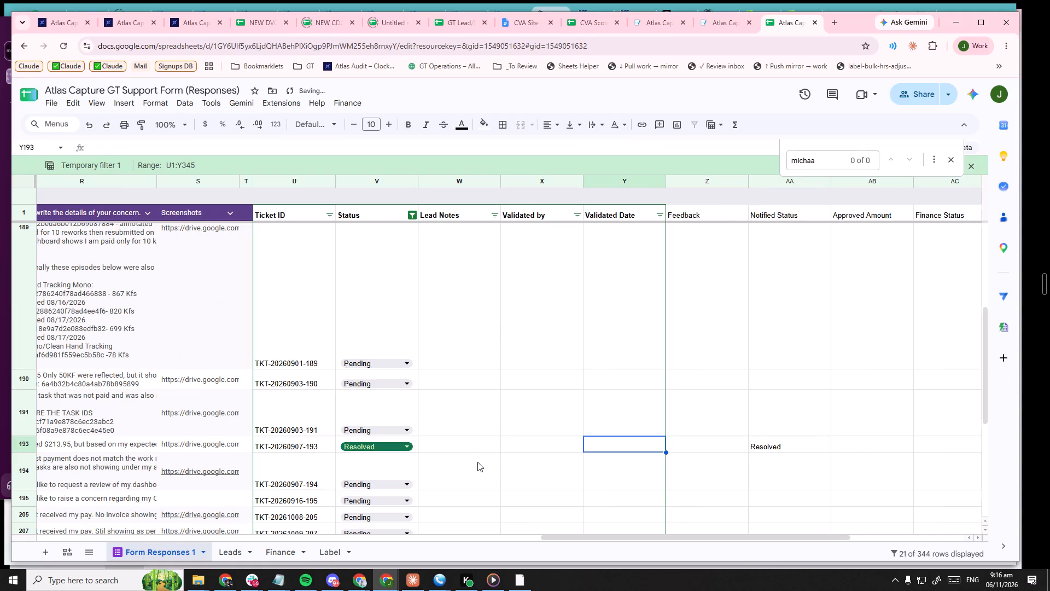
pyautogui.press('Down')
pyautogui.press('Down')
pyautogui.press('Down')
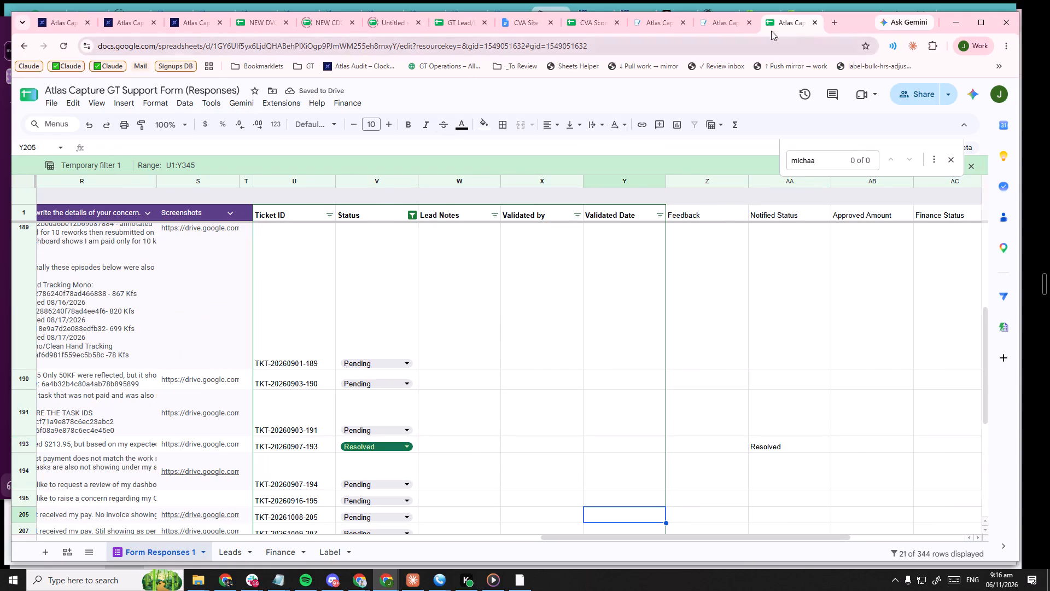
# Go back to the Pay Disputes app view and sync it with the updated sheet data.
pyautogui.click(728, 24)
pyautogui.click(631, 293)
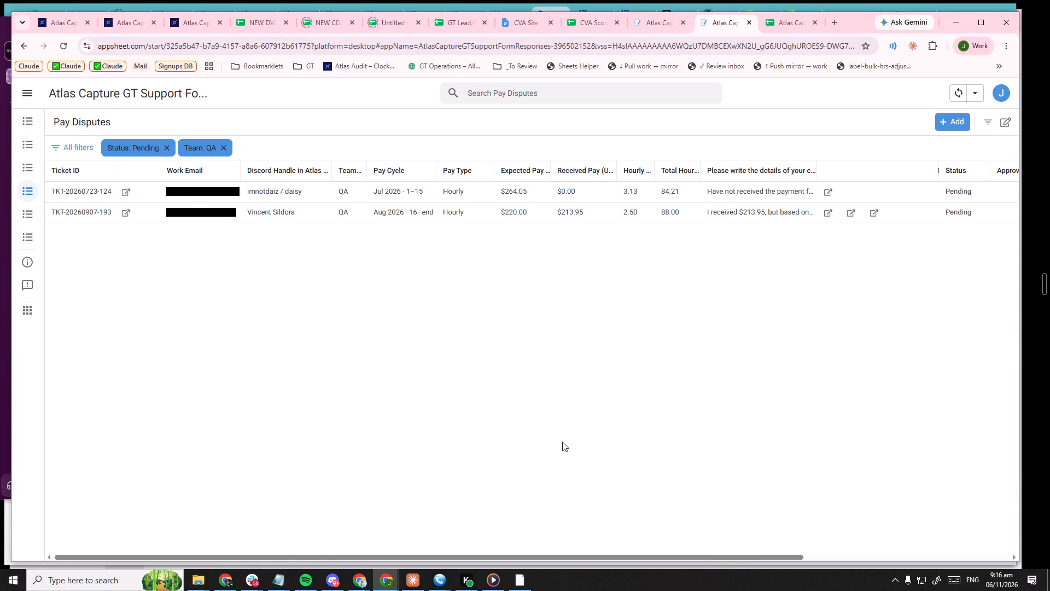
pyautogui.click(622, 414)
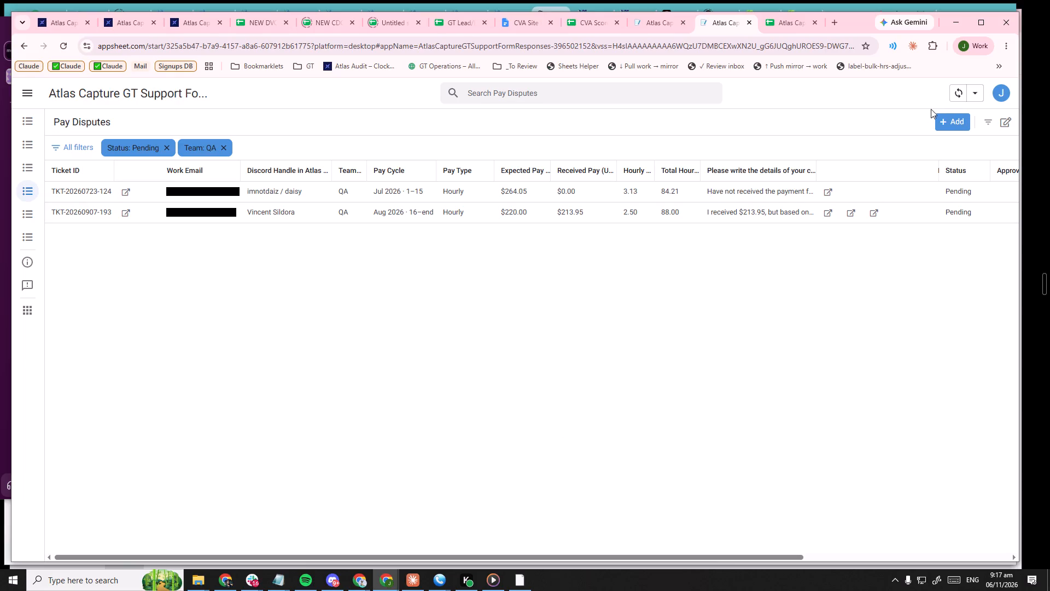
pyautogui.click(954, 97)
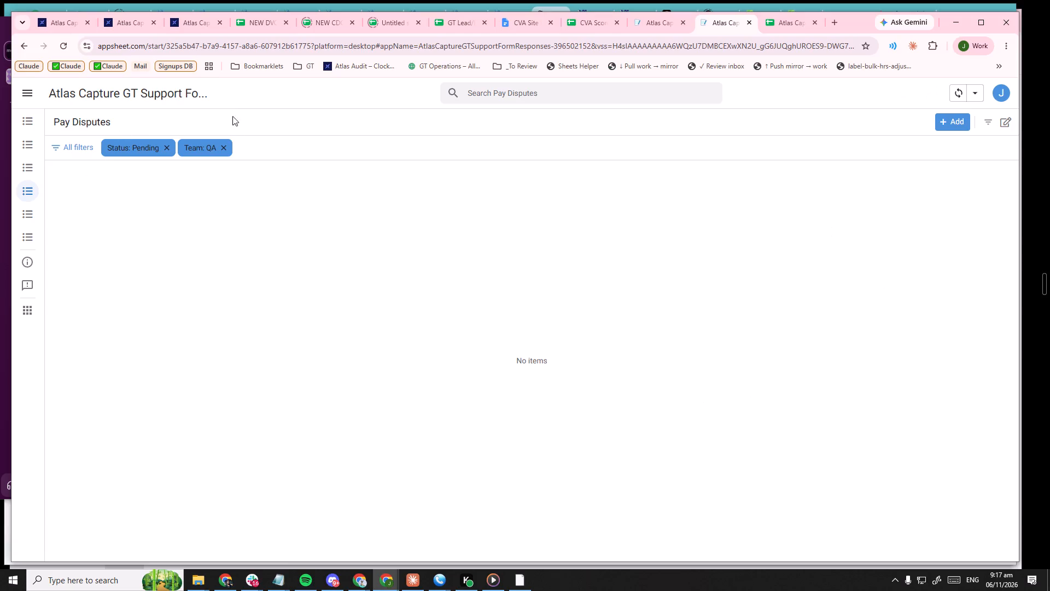
# Change the Team filter from QA to Label while keeping the Pending status filter to check that team's disputes.
pyautogui.click(224, 146)
pyautogui.click(989, 122)
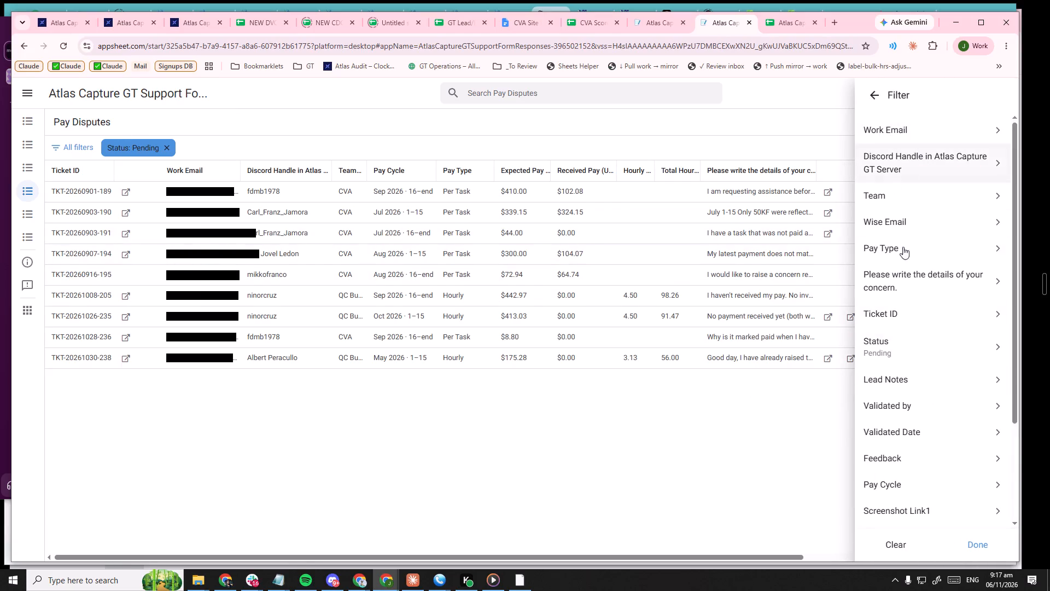
pyautogui.click(915, 201)
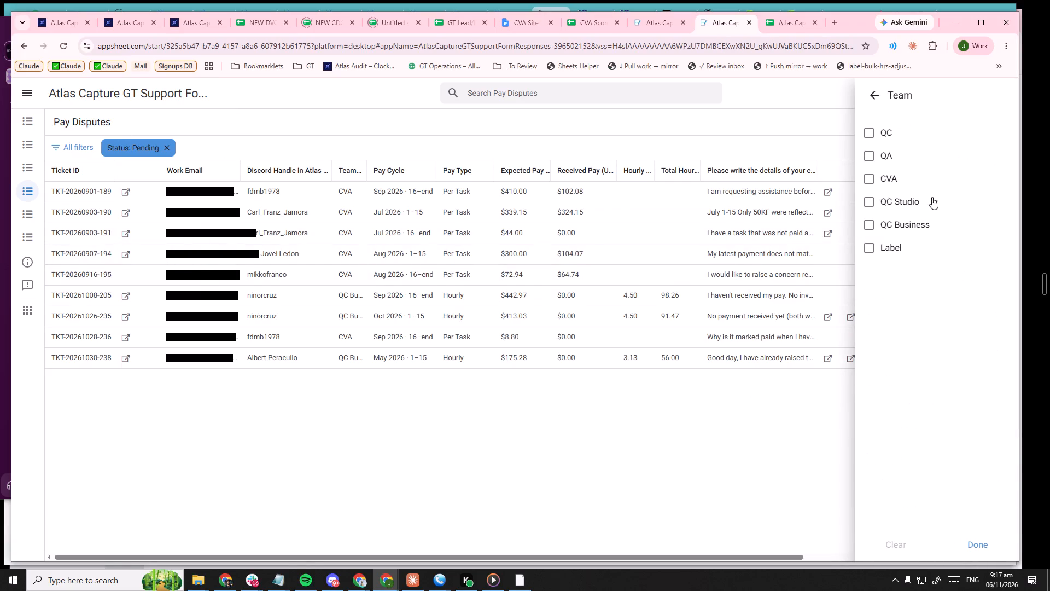
pyautogui.click(871, 252)
pyautogui.click(979, 542)
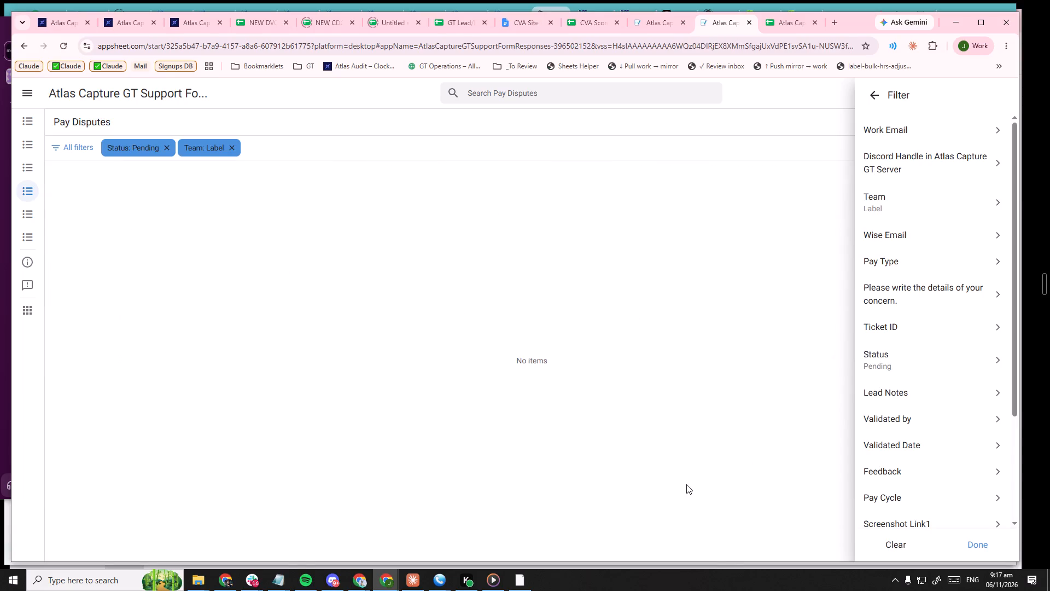
pyautogui.scroll(-4, 919, 328)
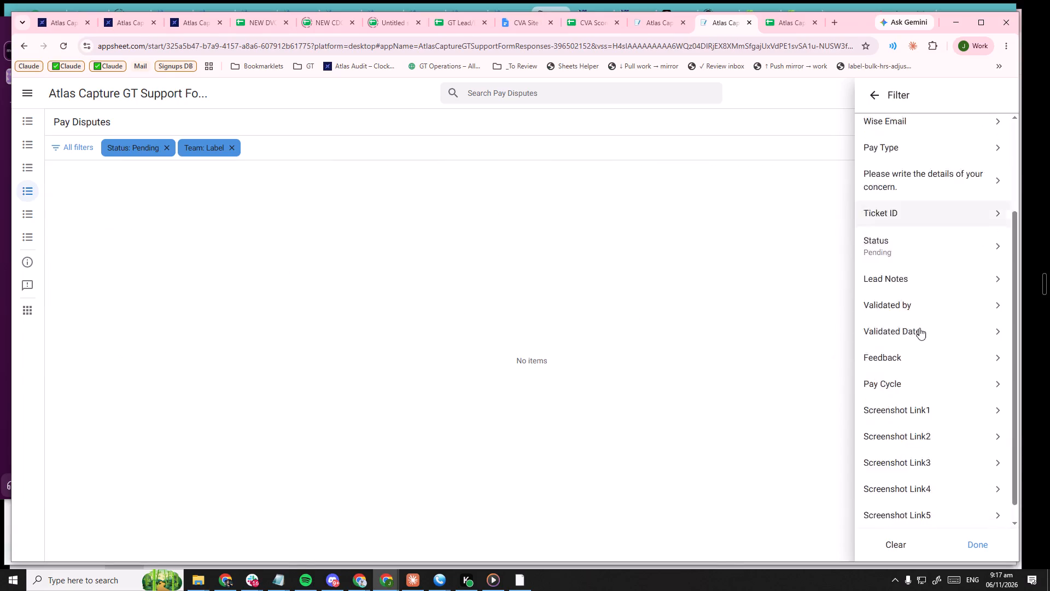
pyautogui.scroll(10, 919, 328)
# Replace the Label team filter with CVA in the Pay Disputes view, keeping the Pending status filter.
pyautogui.click(235, 146)
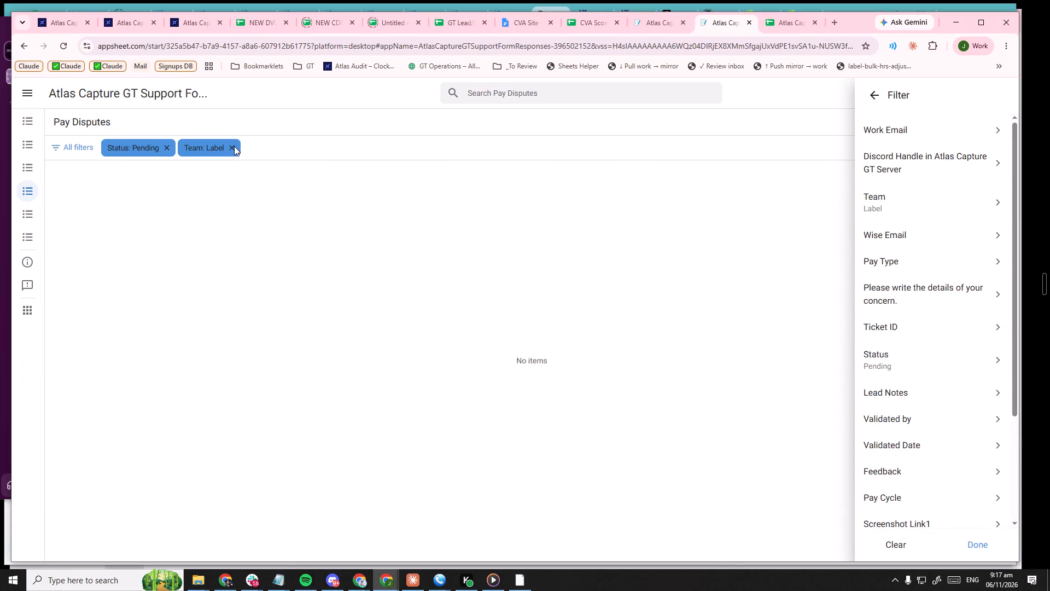
pyautogui.click(234, 146)
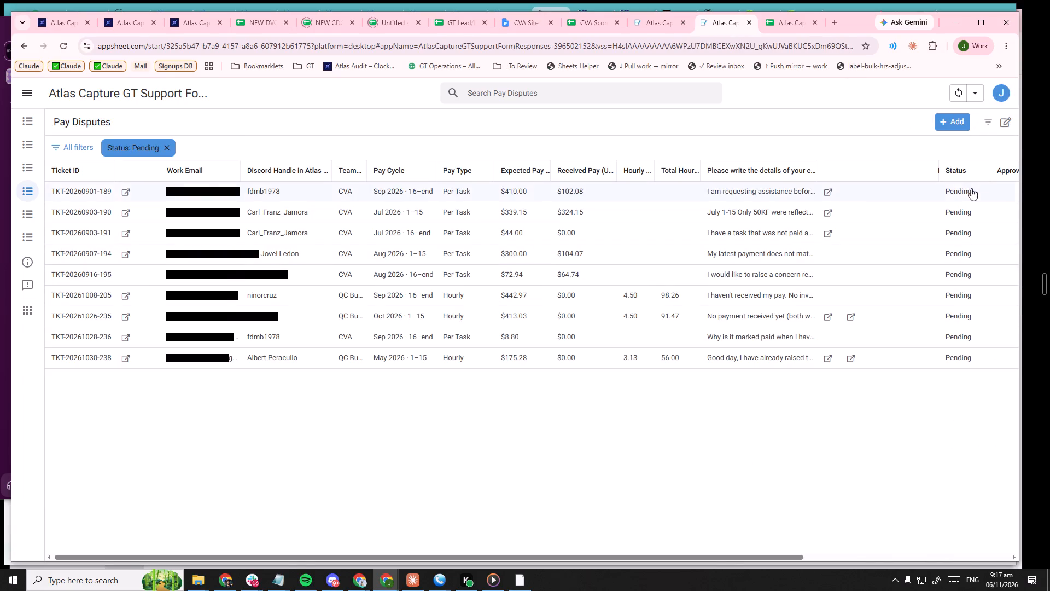
pyautogui.click(987, 120)
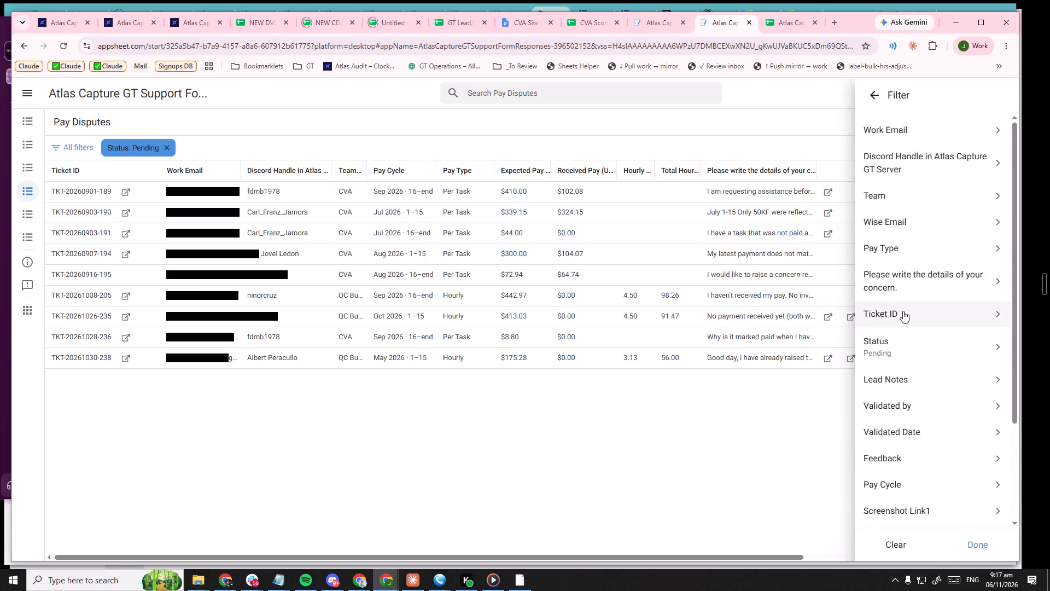
pyautogui.click(933, 228)
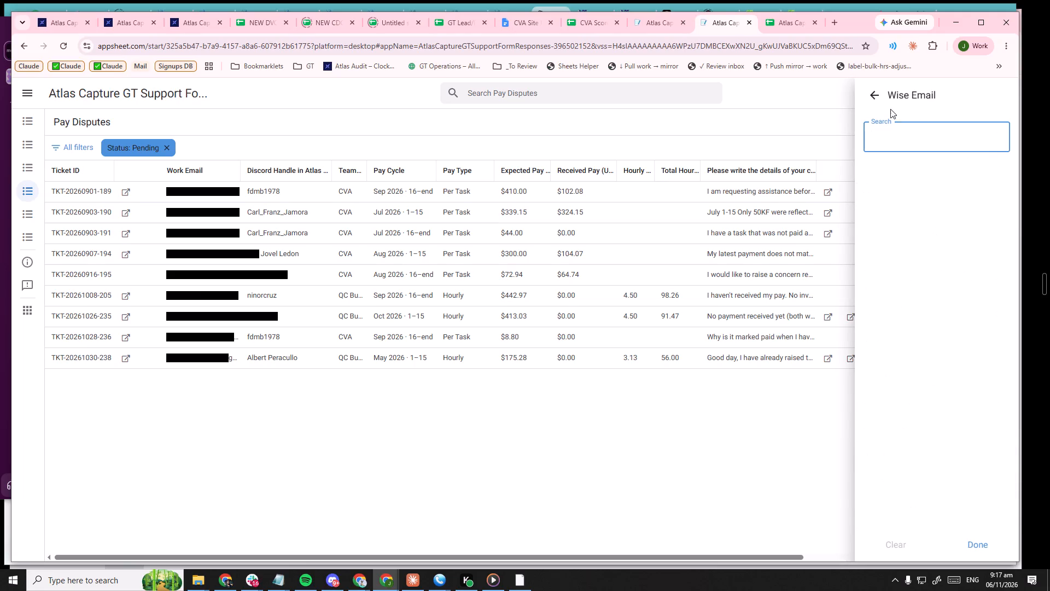
pyautogui.click(879, 97)
pyautogui.click(903, 192)
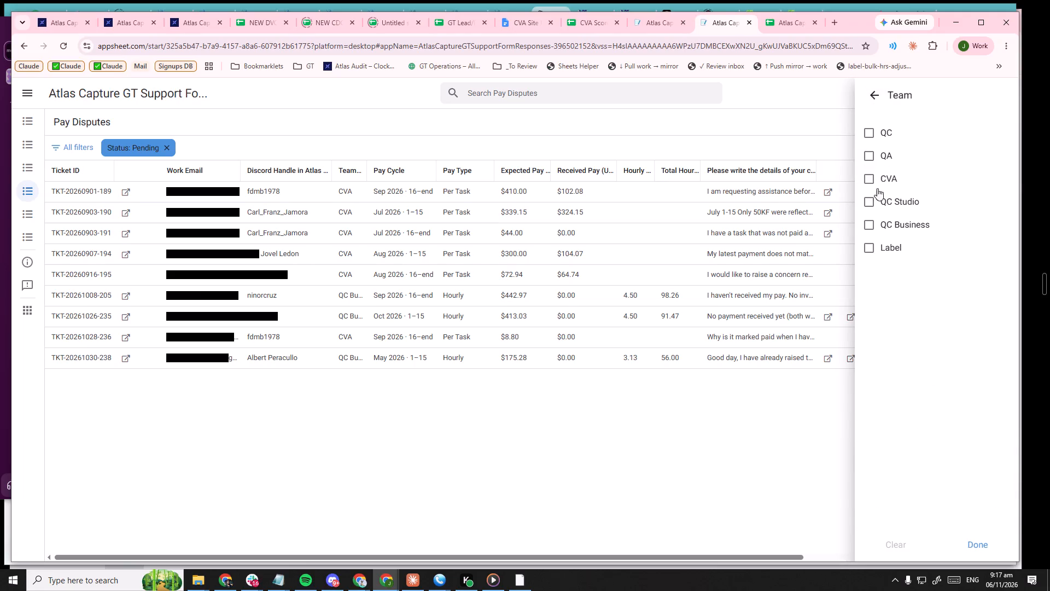
pyautogui.click(865, 183)
pyautogui.click(993, 544)
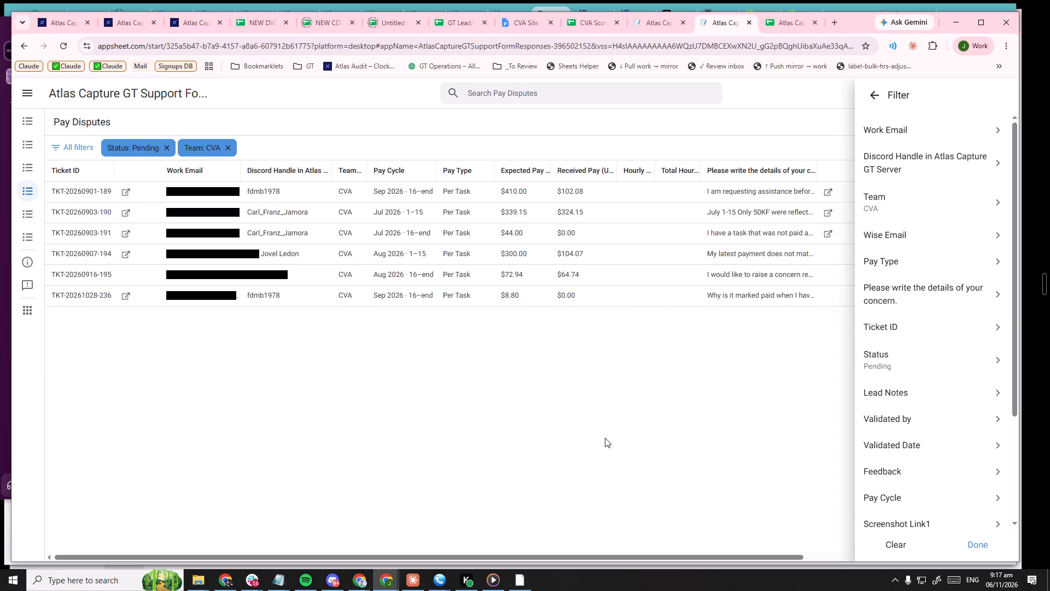
pyautogui.click(605, 437)
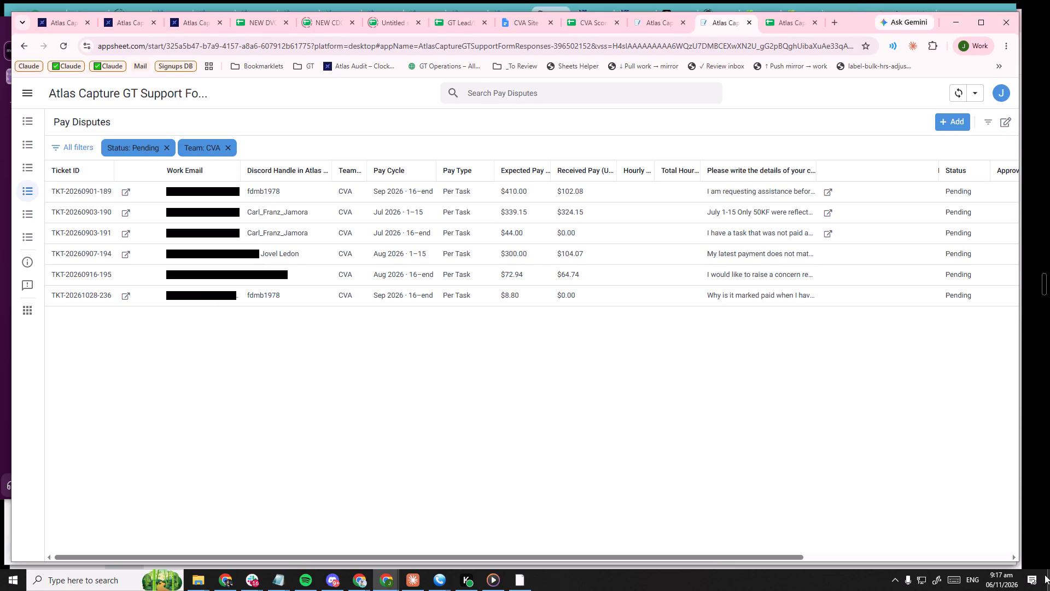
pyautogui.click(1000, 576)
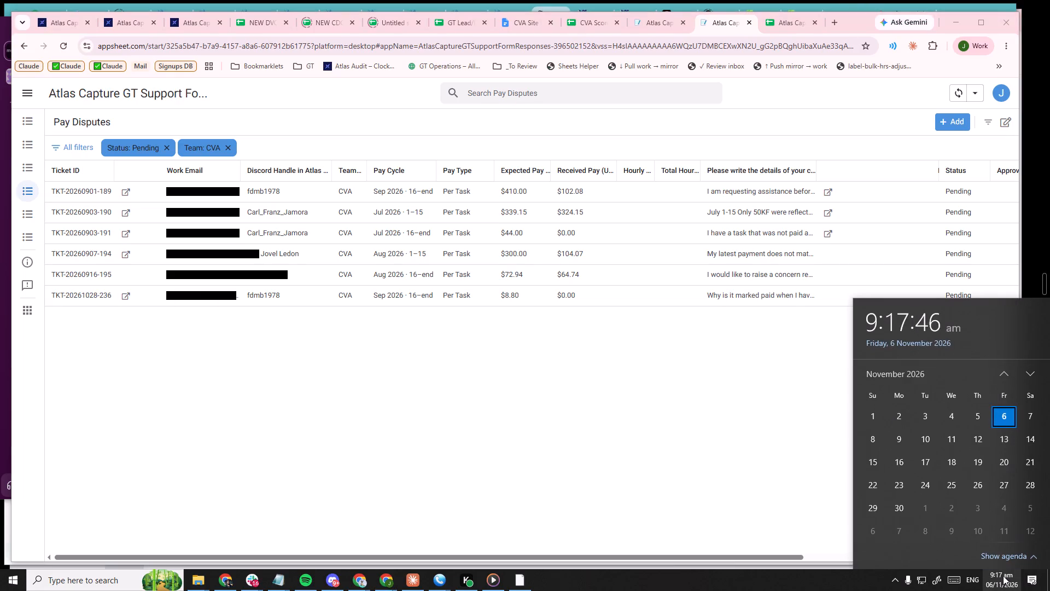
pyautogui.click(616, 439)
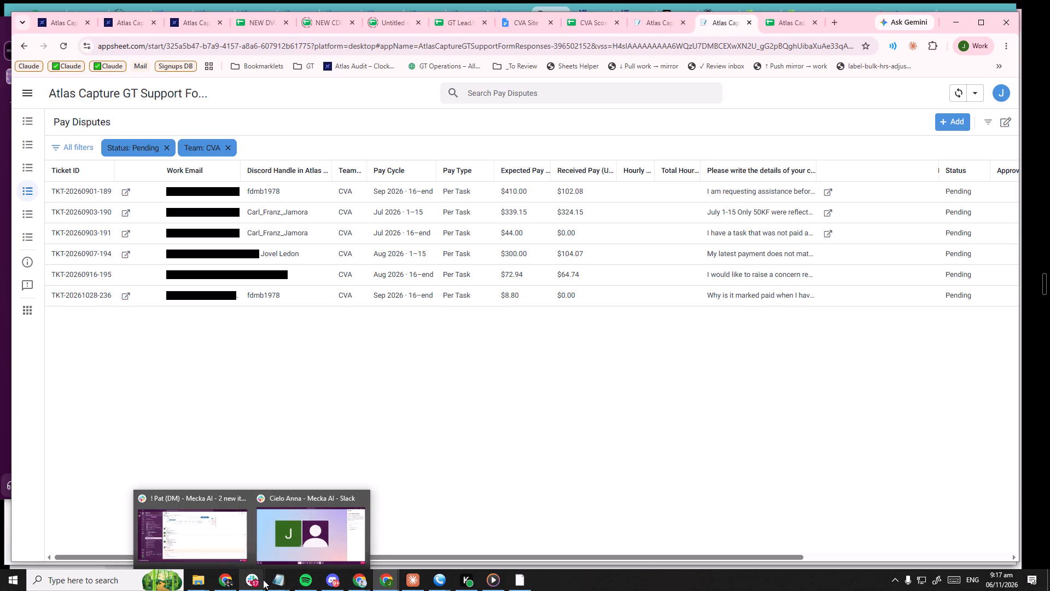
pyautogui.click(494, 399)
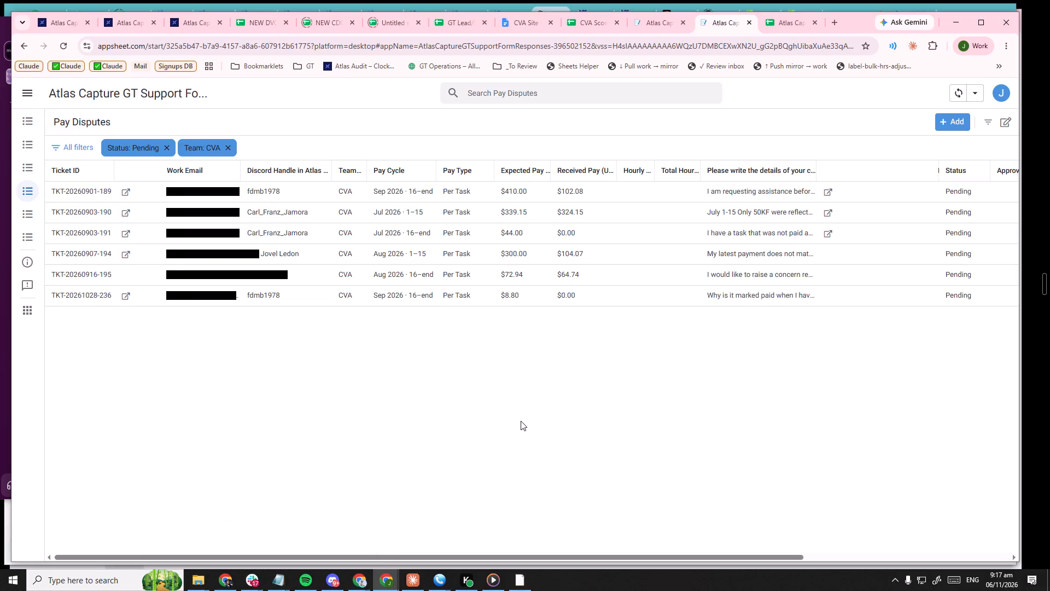
# Open a new browser tab.
pyautogui.click(832, 28)
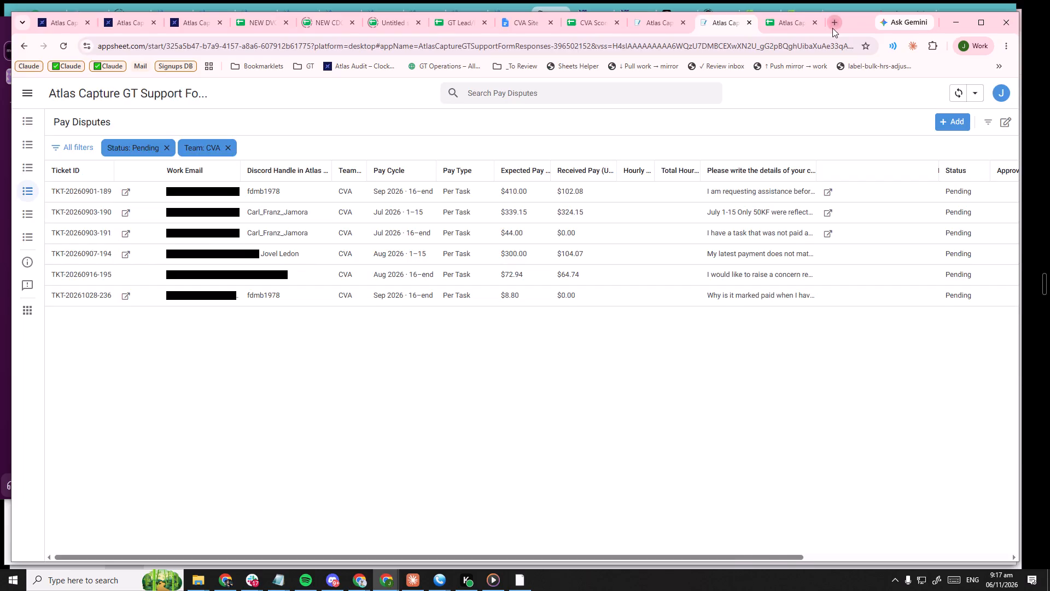
# Switch to Slack, bringing up its open windows to reach the direct message conversation.
pyautogui.click(268, 577)
pyautogui.click(261, 577)
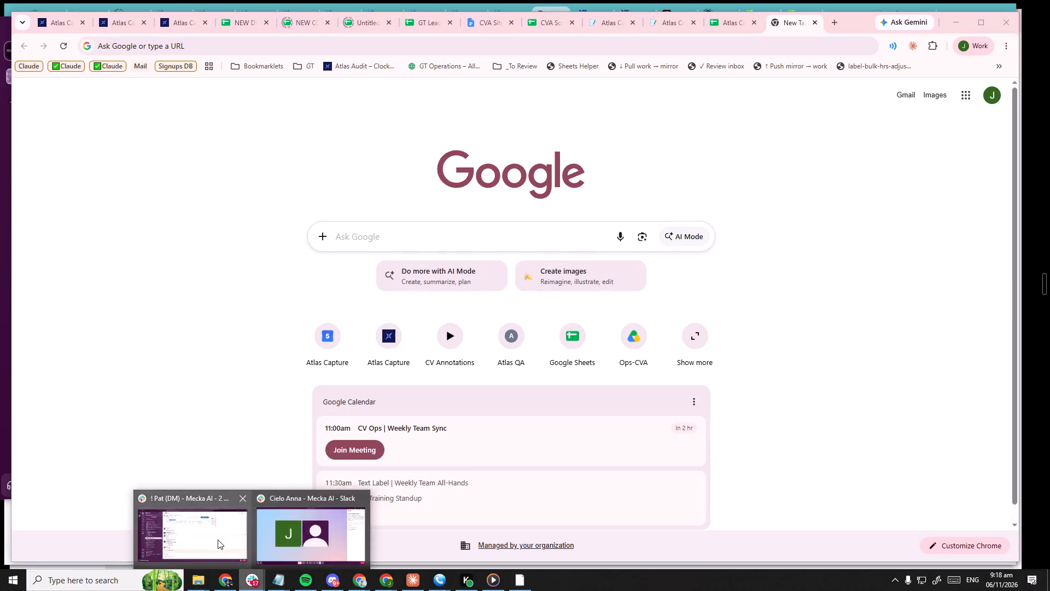